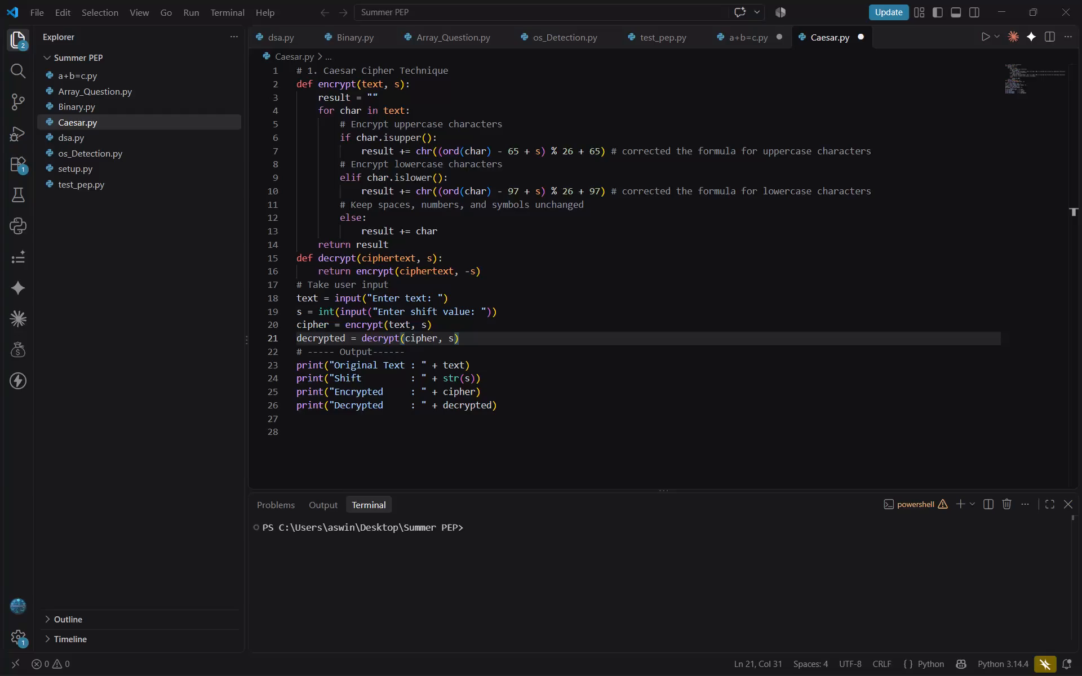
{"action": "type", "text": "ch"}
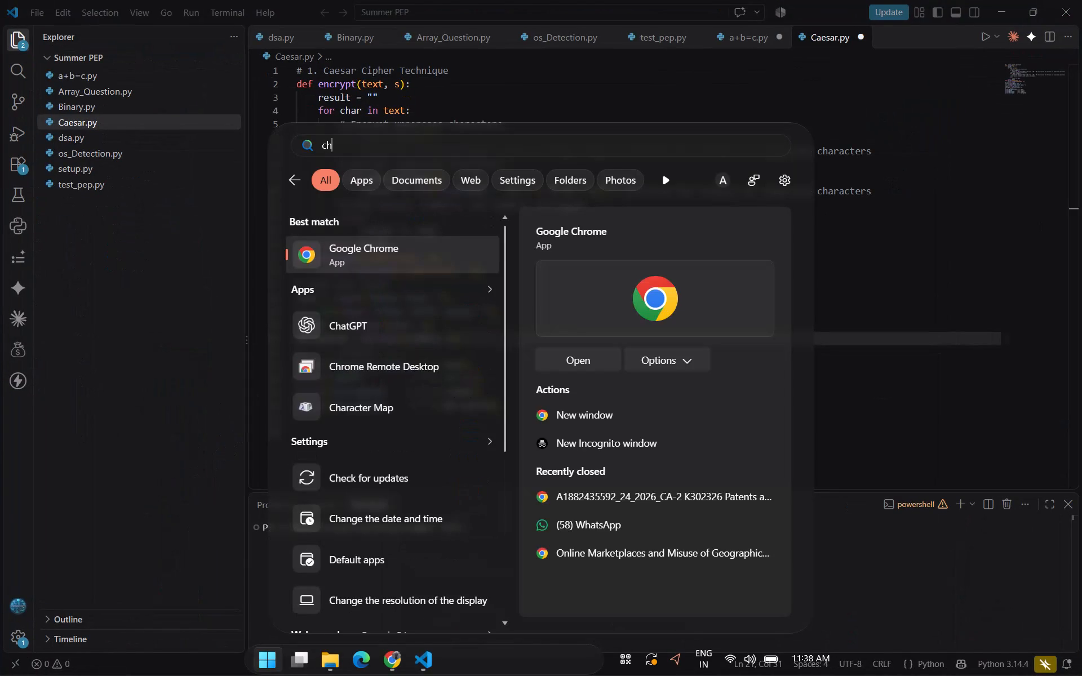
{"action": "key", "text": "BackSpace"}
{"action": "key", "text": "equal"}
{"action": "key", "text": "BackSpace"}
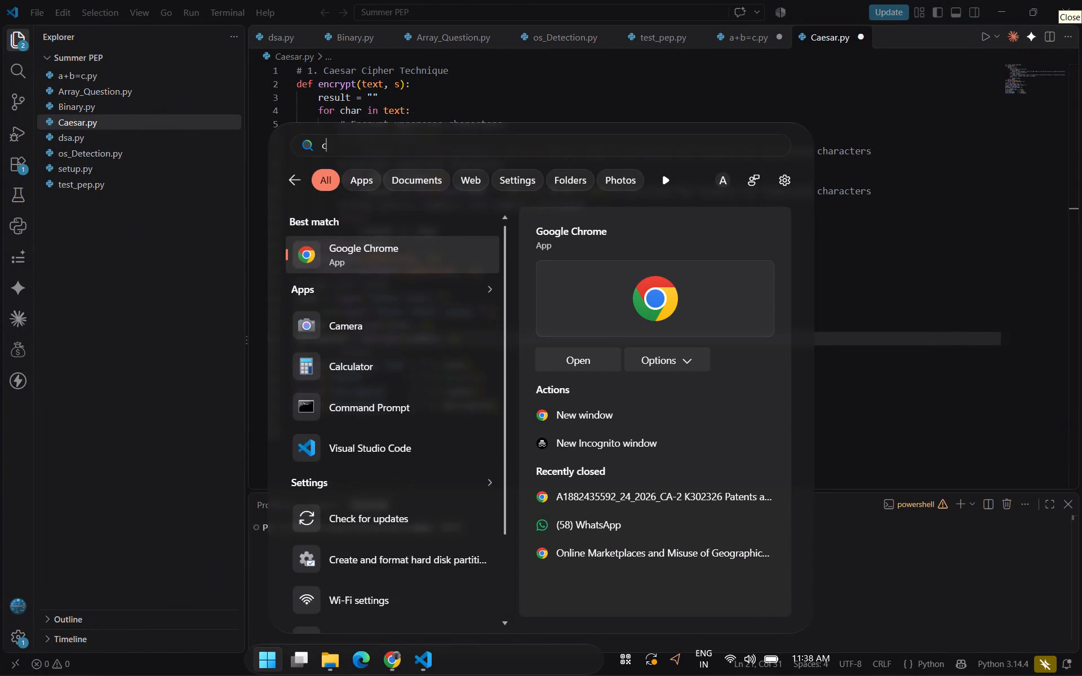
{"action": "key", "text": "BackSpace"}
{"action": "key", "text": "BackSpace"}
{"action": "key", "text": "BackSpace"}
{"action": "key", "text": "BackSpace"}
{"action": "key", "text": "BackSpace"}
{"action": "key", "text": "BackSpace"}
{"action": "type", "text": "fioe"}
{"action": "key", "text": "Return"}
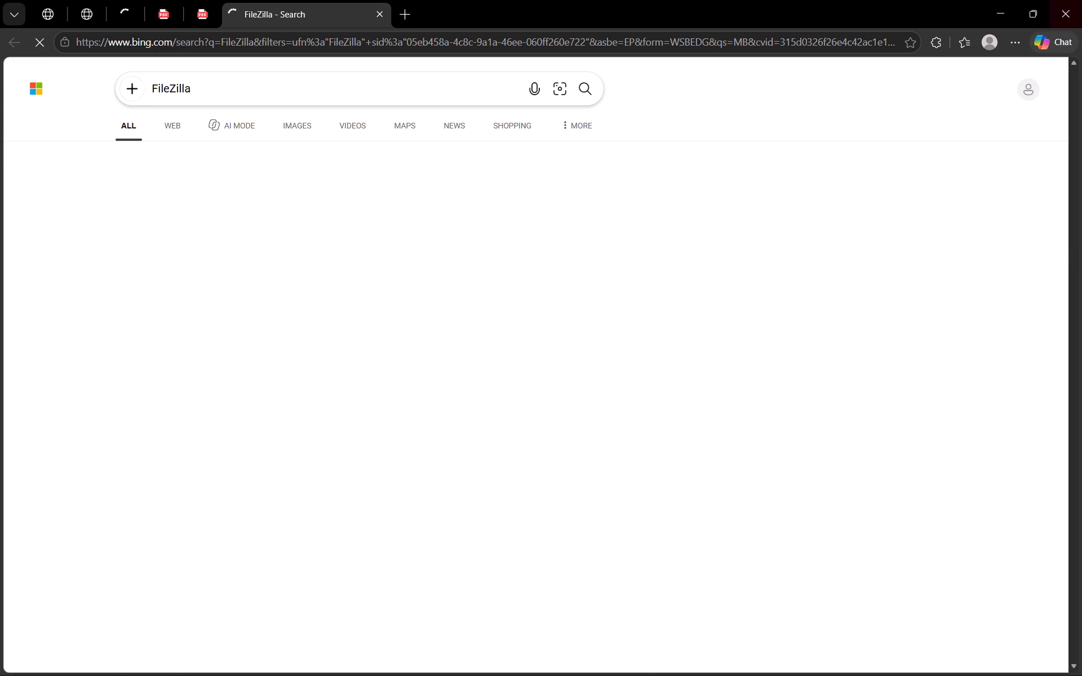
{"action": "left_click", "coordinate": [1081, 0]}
Switch to File Explorer and open the Downloads folder.
{"action": "type", "text": "file"}
{"action": "key", "text": "Return"}
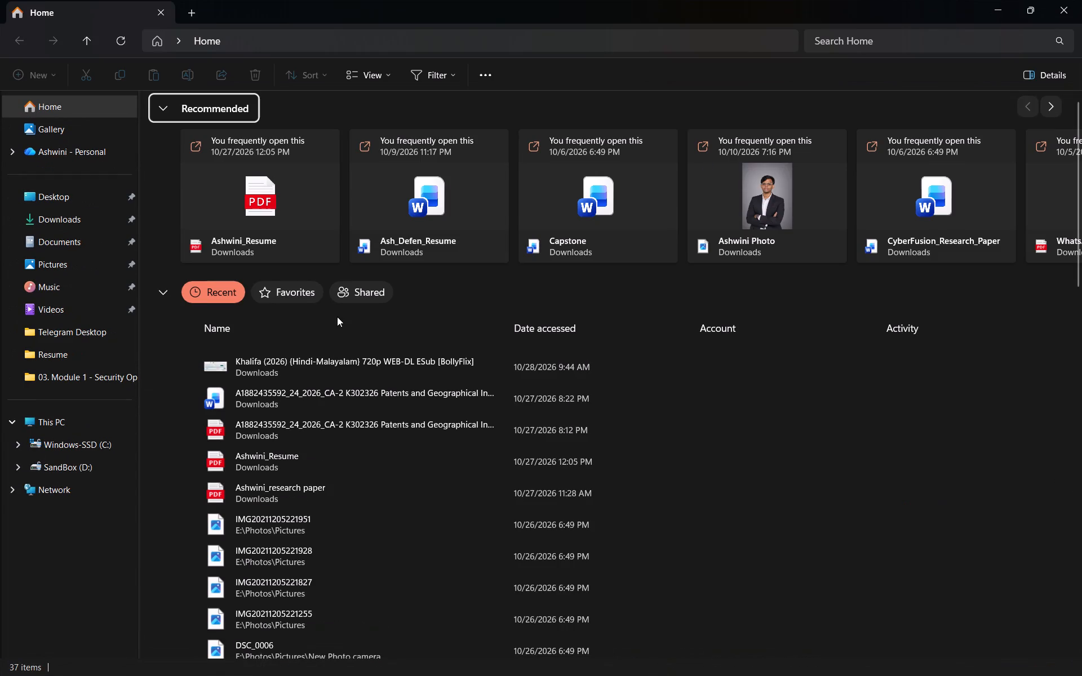
{"action": "left_click", "coordinate": [57, 224]}
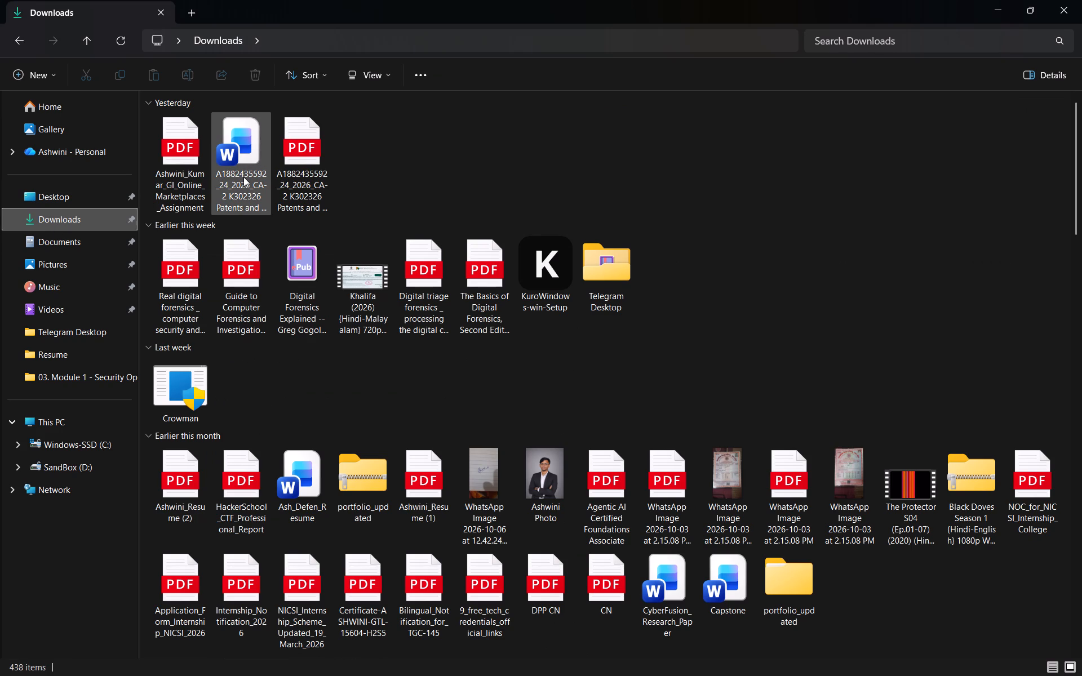
Open the GI Online Marketplaces Assignment PDF in Word as a converted document and enable editing.
{"action": "double_click", "coordinate": [188, 185]}
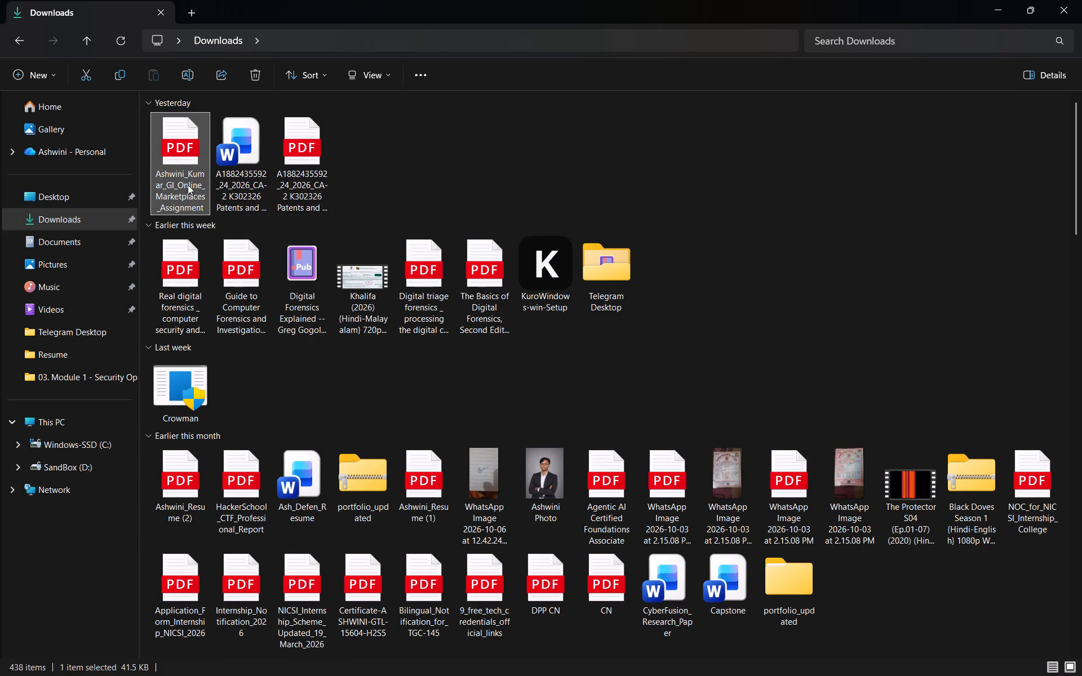
{"action": "left_click", "coordinate": [1076, 1]}
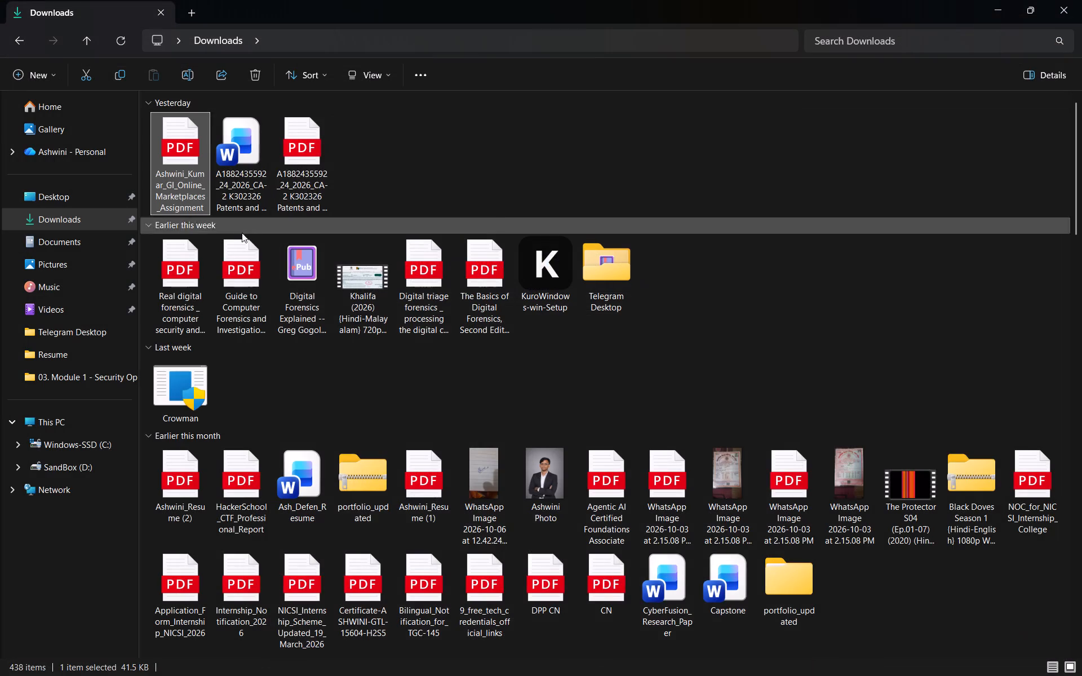
{"action": "left_click", "coordinate": [201, 184]}
{"action": "right_click", "coordinate": [201, 184]}
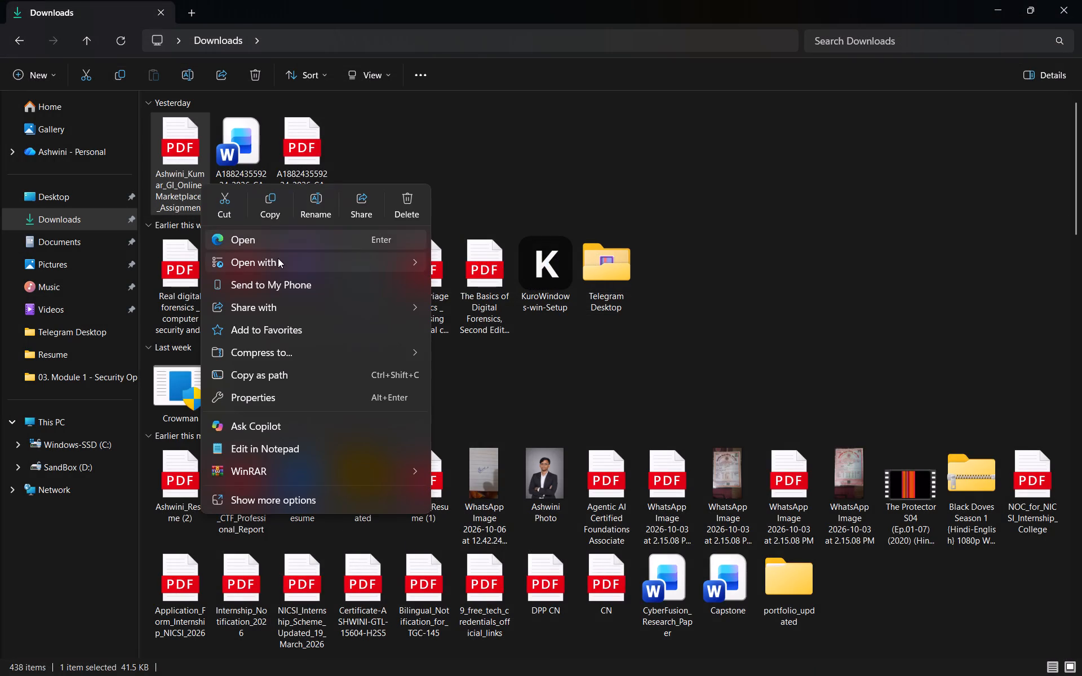
{"action": "left_click", "coordinate": [471, 447]}
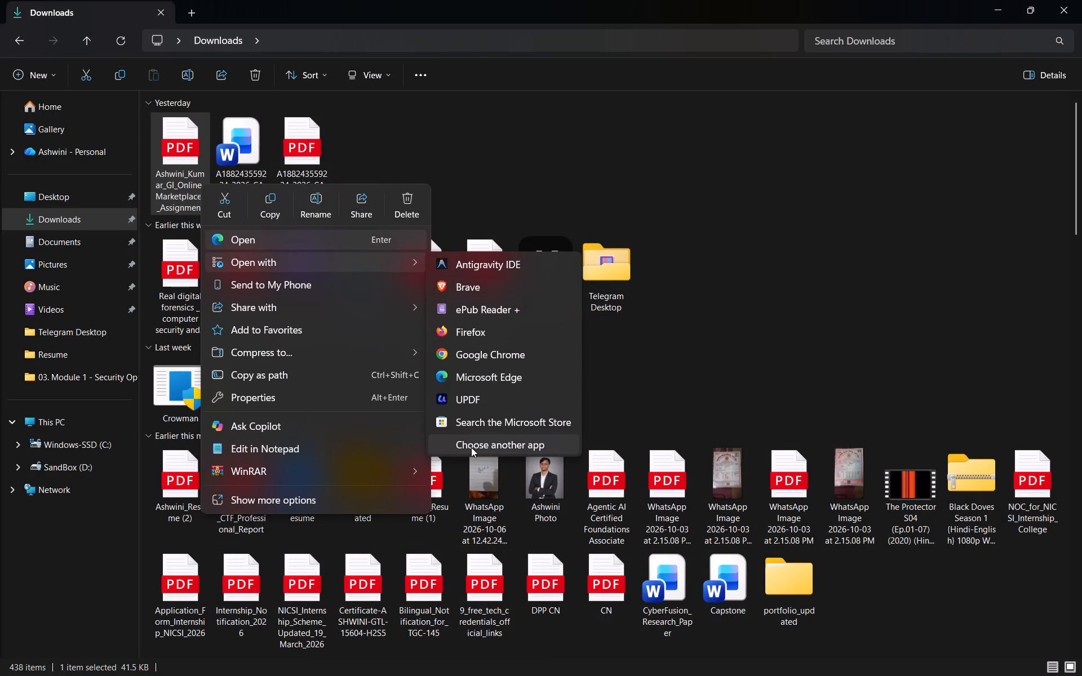
{"action": "scroll", "coordinate": [484, 484], "scroll_direction": "down", "scroll_amount": 4}
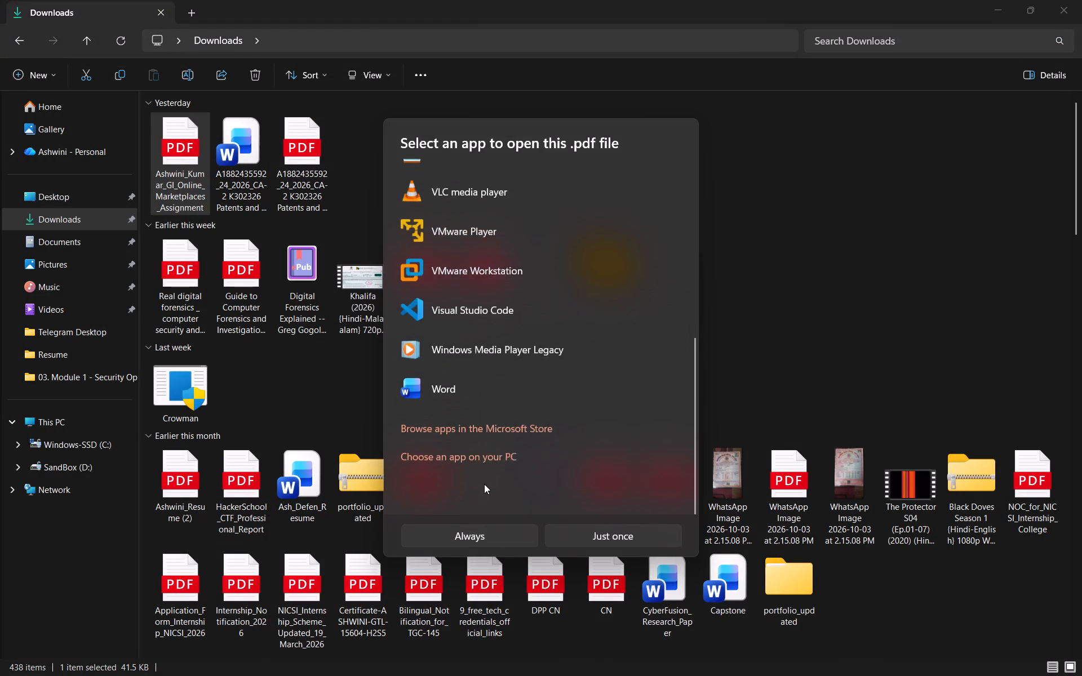
{"action": "double_click", "coordinate": [493, 414]}
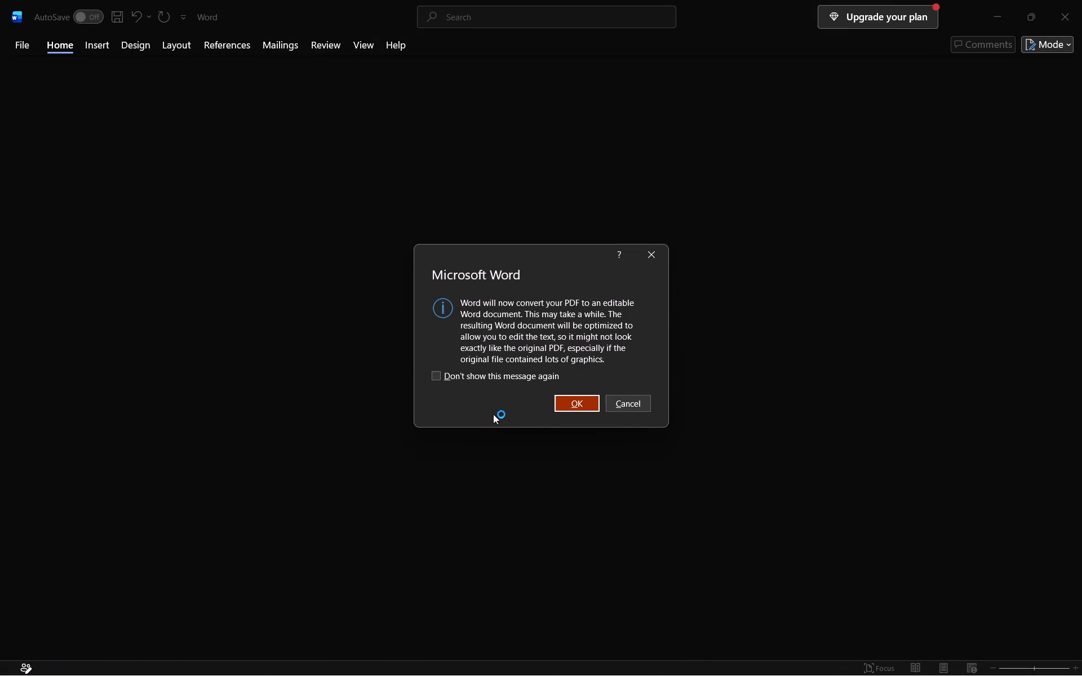
{"action": "key", "text": "Return"}
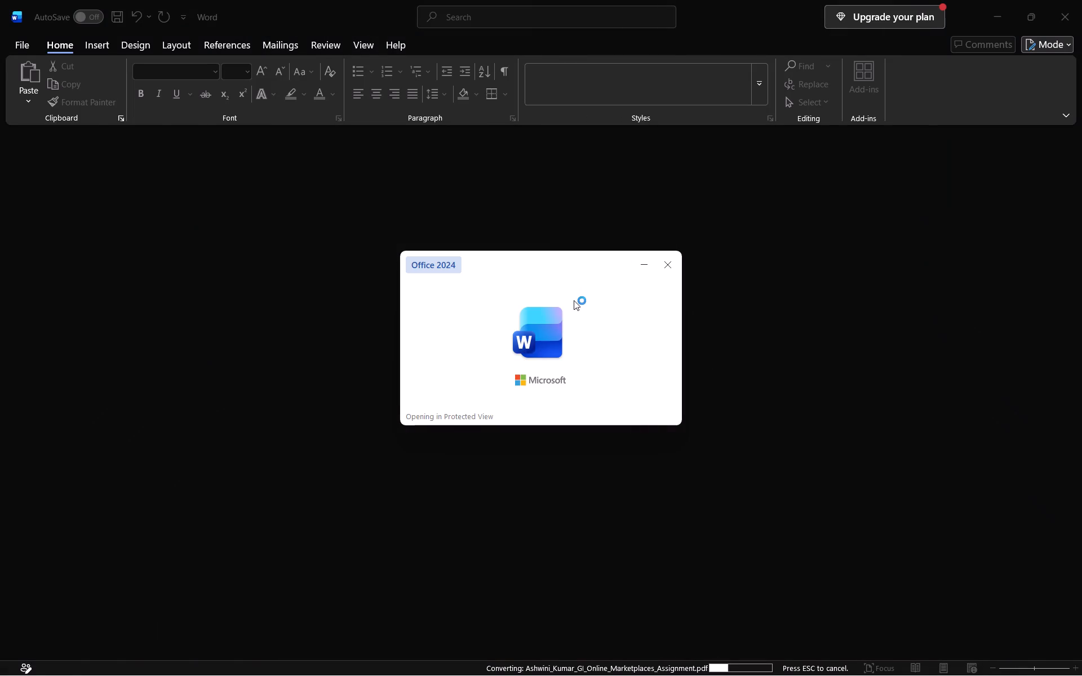
{"action": "left_click", "coordinate": [578, 73]}
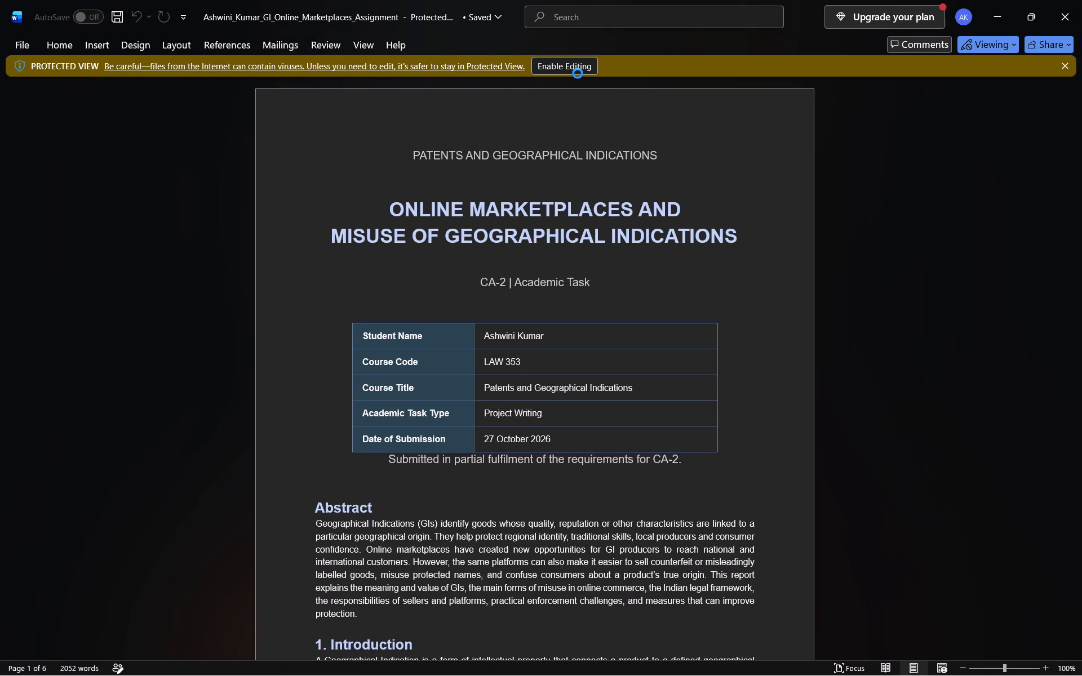
{"action": "key", "text": "Return"}
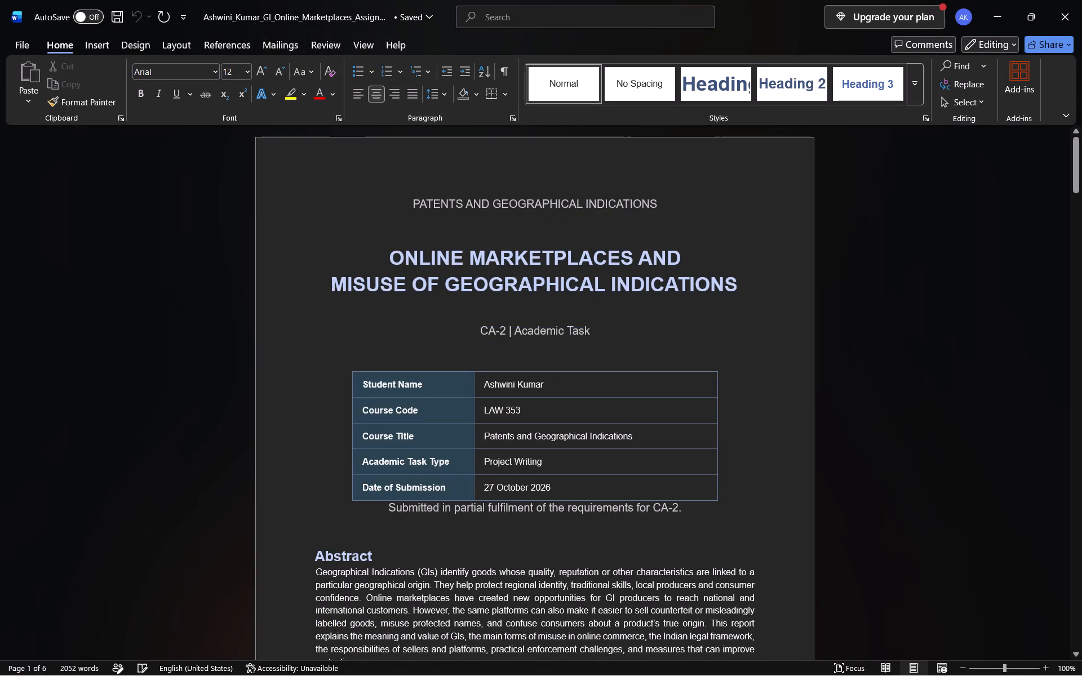
Delete "| Academic Task" from the line under the title, leaving only "CA-2".
{"action": "left_click", "coordinate": [681, 513]}
{"action": "left_click", "coordinate": [596, 336]}
{"action": "key", "text": "BackSpace"}
{"action": "key", "text": "BackSpace"}
{"action": "key", "text": "BackSpace"}
{"action": "key", "text": "BackSpace"}
{"action": "key", "text": "BackSpace"}
{"action": "key", "text": "BackSpace"}
{"action": "key", "text": "BackSpace"}
{"action": "key", "text": "BackSpace"}
{"action": "key", "text": "BackSpace"}
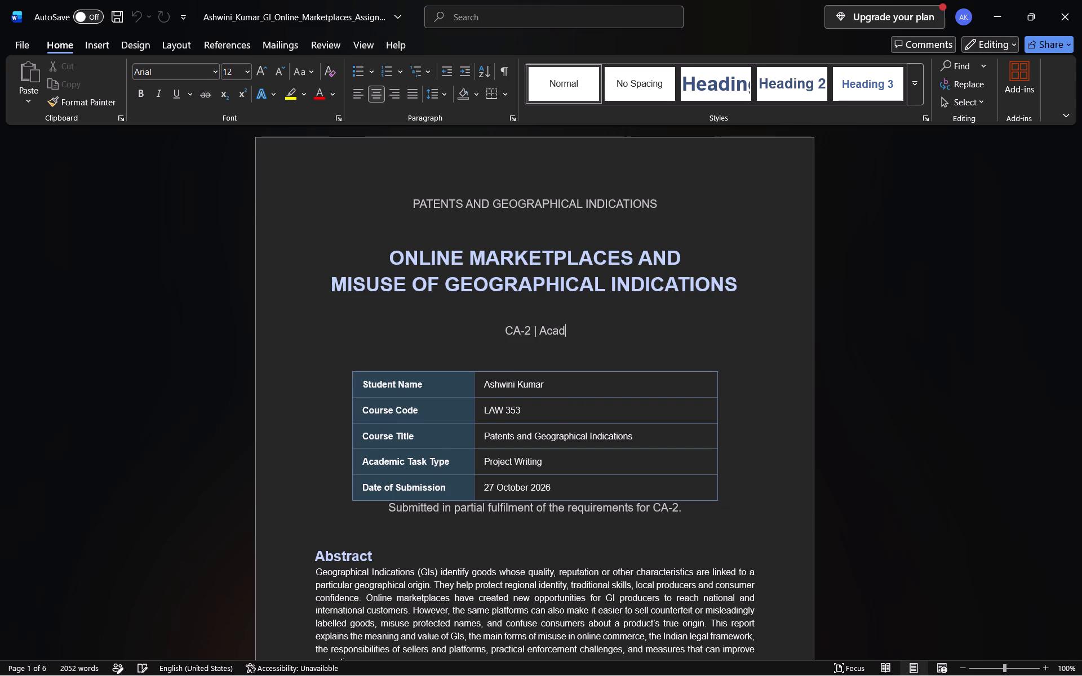
{"action": "key", "text": "BackSpace"}
{"action": "key", "text": "BackSpace"}
{"action": "key", "text": "BackSpace"}
{"action": "key", "text": "BackSpace"}
{"action": "key", "text": "BackSpace"}
{"action": "key", "text": "BackSpace"}
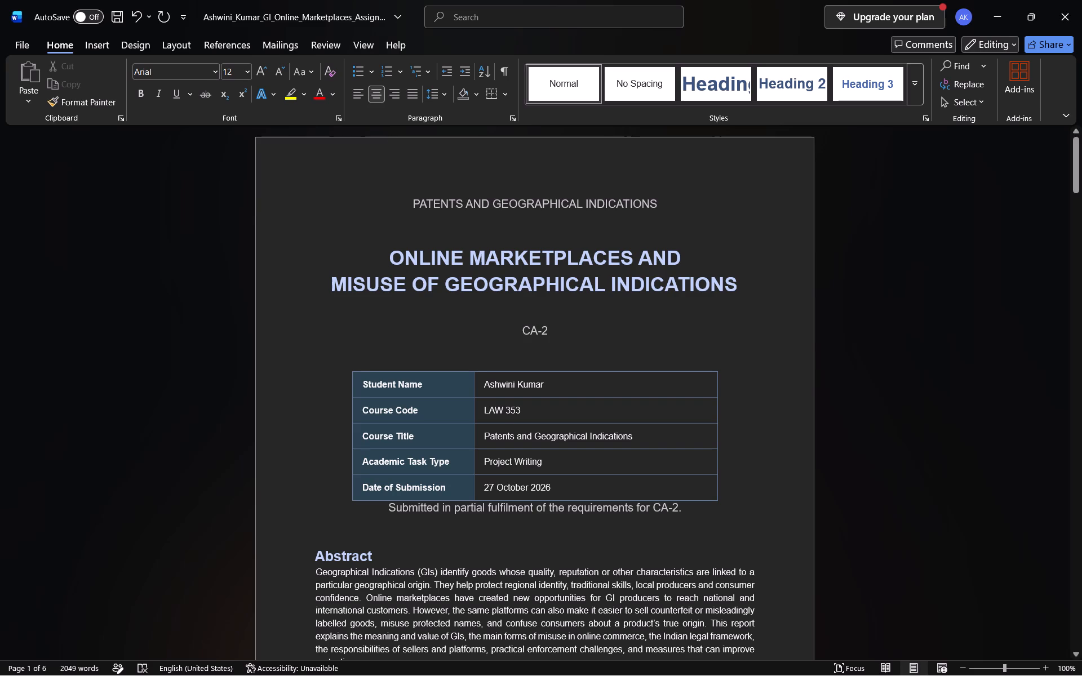
Delete the "PATENTS AND GEOGRAPHICAL INDICATIONS" line above the main title.
{"action": "left_click_drag", "start_coordinate": [435, 222], "coordinate": [401, 206]}
{"action": "left_click_drag", "start_coordinate": [401, 206], "coordinate": [649, 226]}
{"action": "key", "text": "BackSpace"}
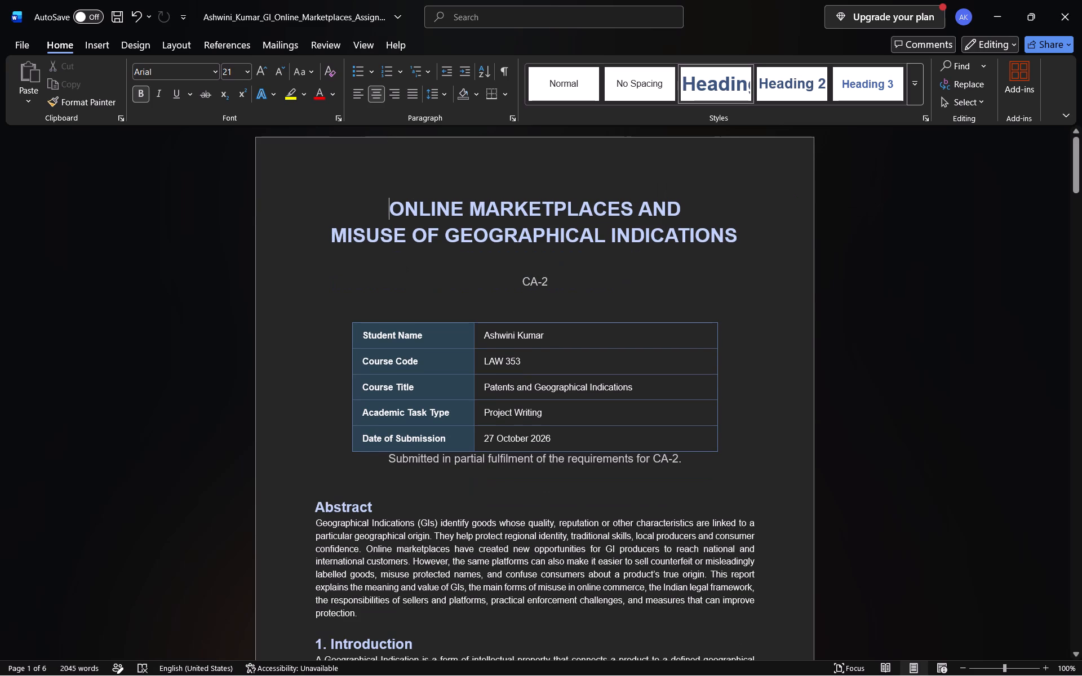
Remove bold from the two-line main title and set its font size to 18.
{"action": "left_click_drag", "start_coordinate": [394, 203], "coordinate": [729, 213]}
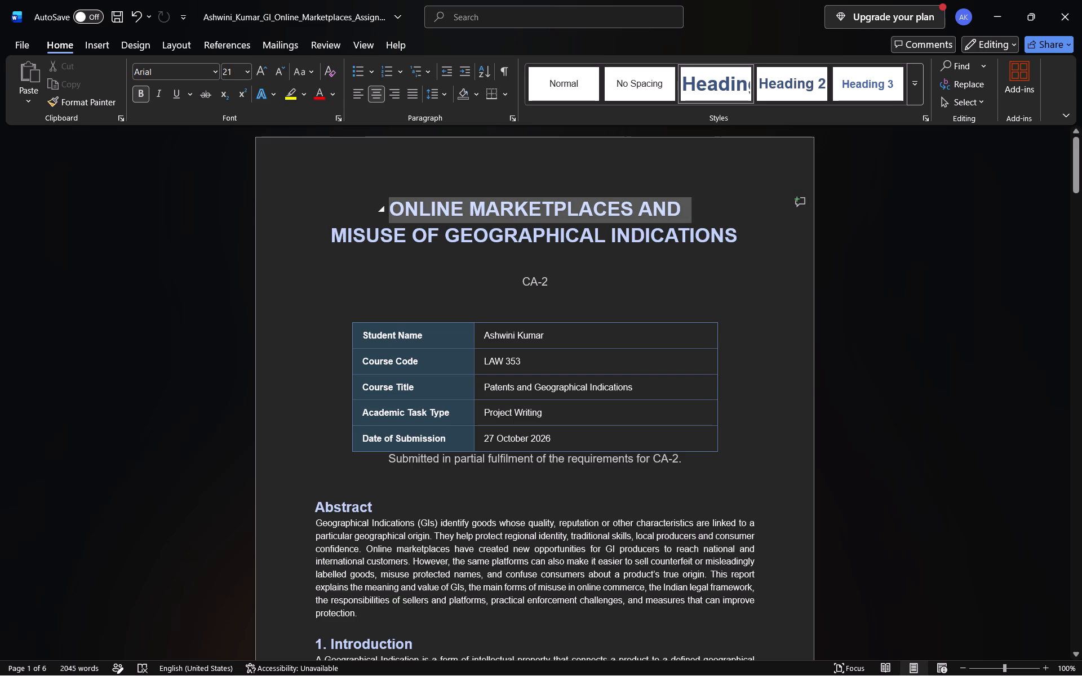
{"action": "left_click_drag", "start_coordinate": [729, 213], "coordinate": [743, 236]}
{"action": "left_click", "coordinate": [751, 210]}
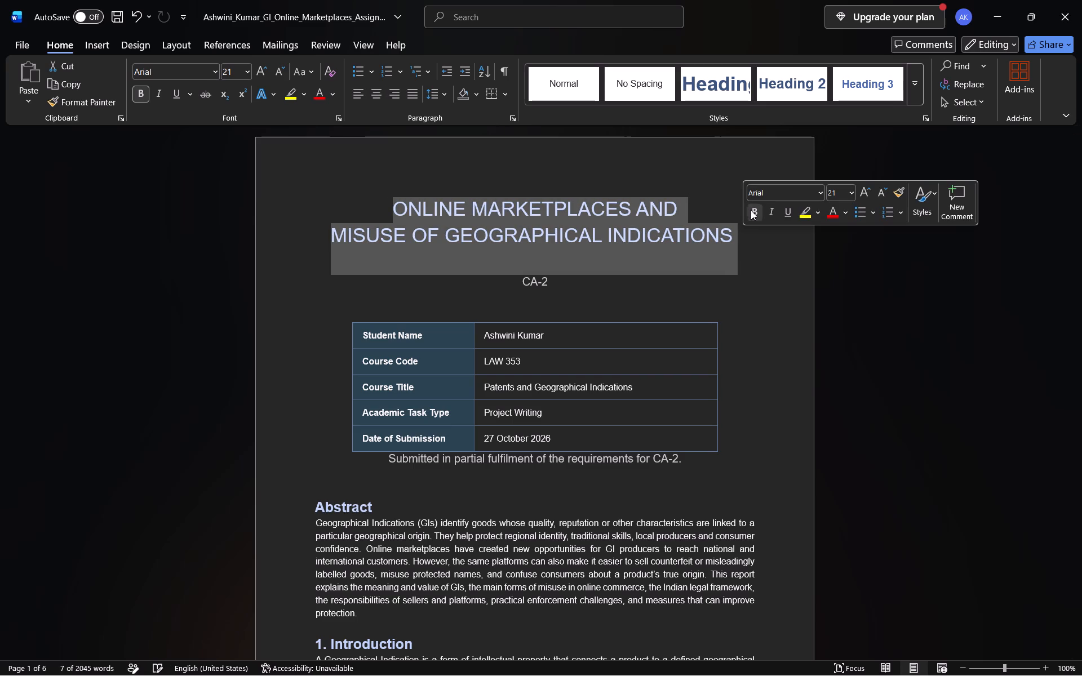
{"action": "left_click", "coordinate": [840, 198]}
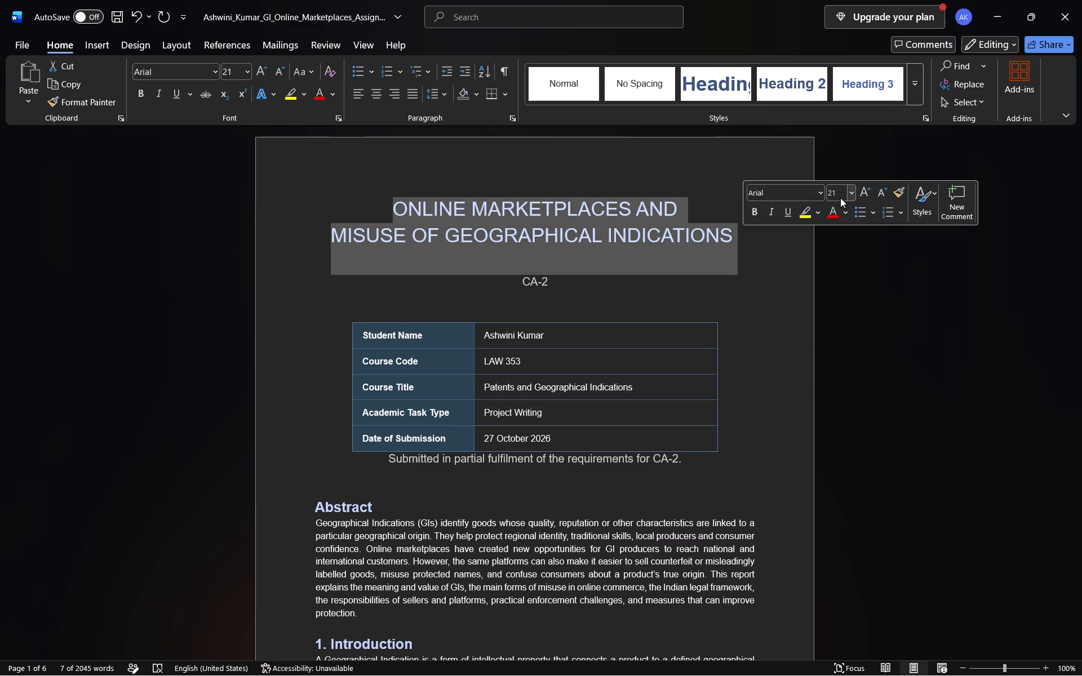
{"action": "left_click", "coordinate": [837, 192]}
{"action": "key", "text": "BackSpace"}
{"action": "key", "text": "2"}
{"action": "key", "text": "BackSpace"}
{"action": "key", "text": "BackSpace"}
{"action": "type", "text": "18"}
{"action": "key", "text": "Return"}
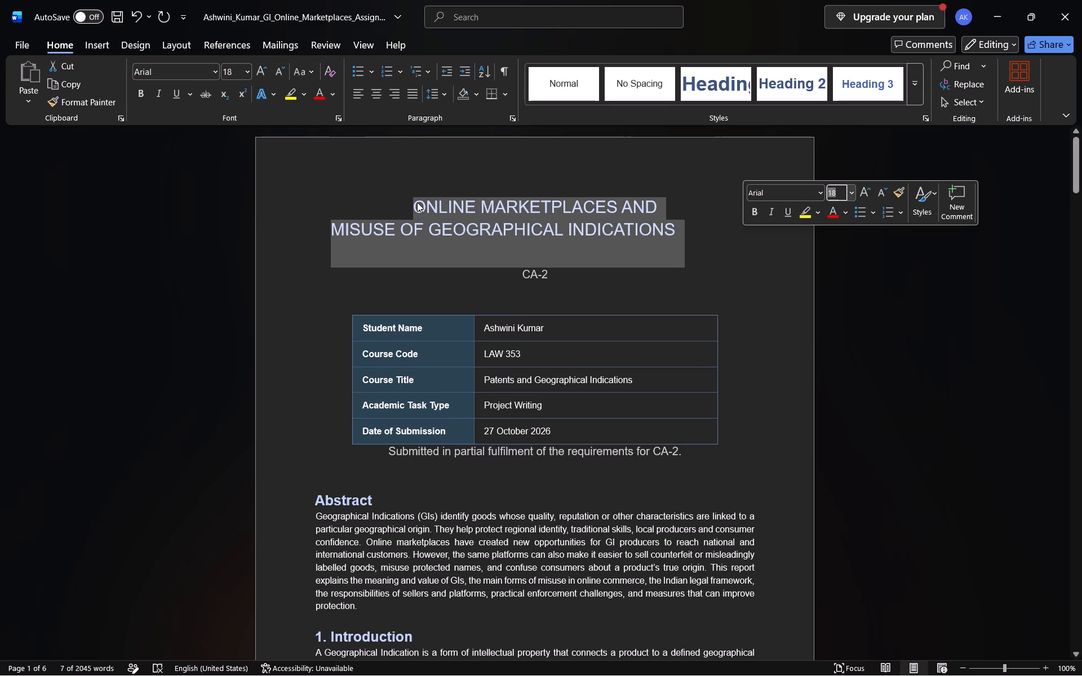
Insert "Topic:- " in front of "ONLINE MARKETPLACES AND" in the main title.
{"action": "left_click", "coordinate": [416, 202]}
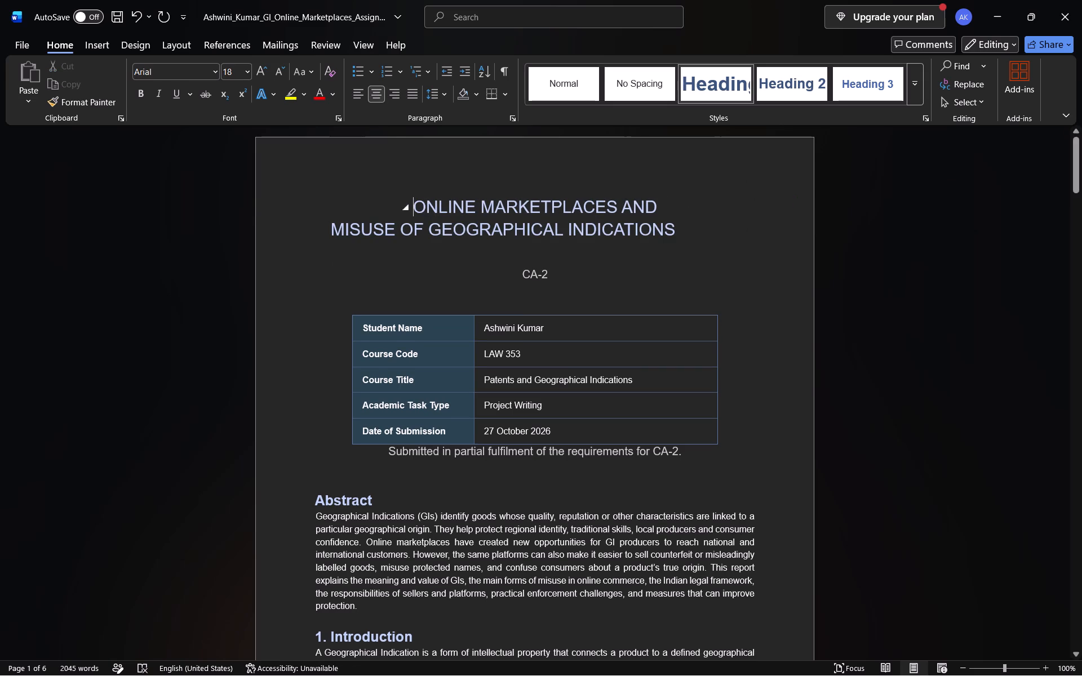
{"action": "key", "text": "shift+t"}
{"action": "type", "text": "opic"}
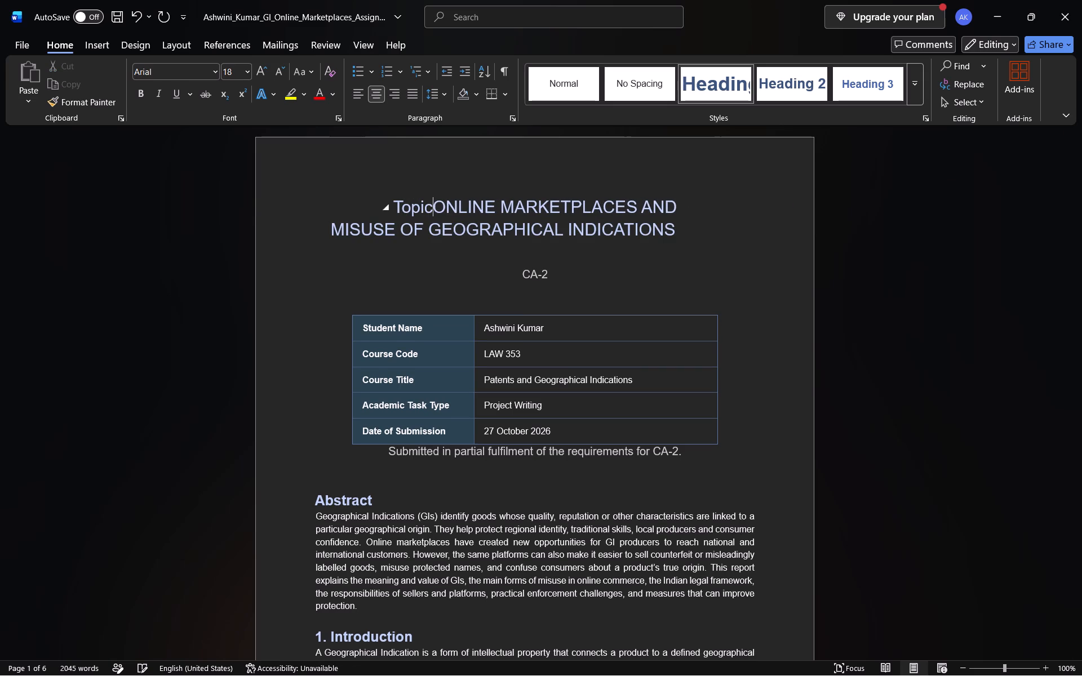
{"action": "type", "text": ":-"}
{"action": "key", "text": "space"}
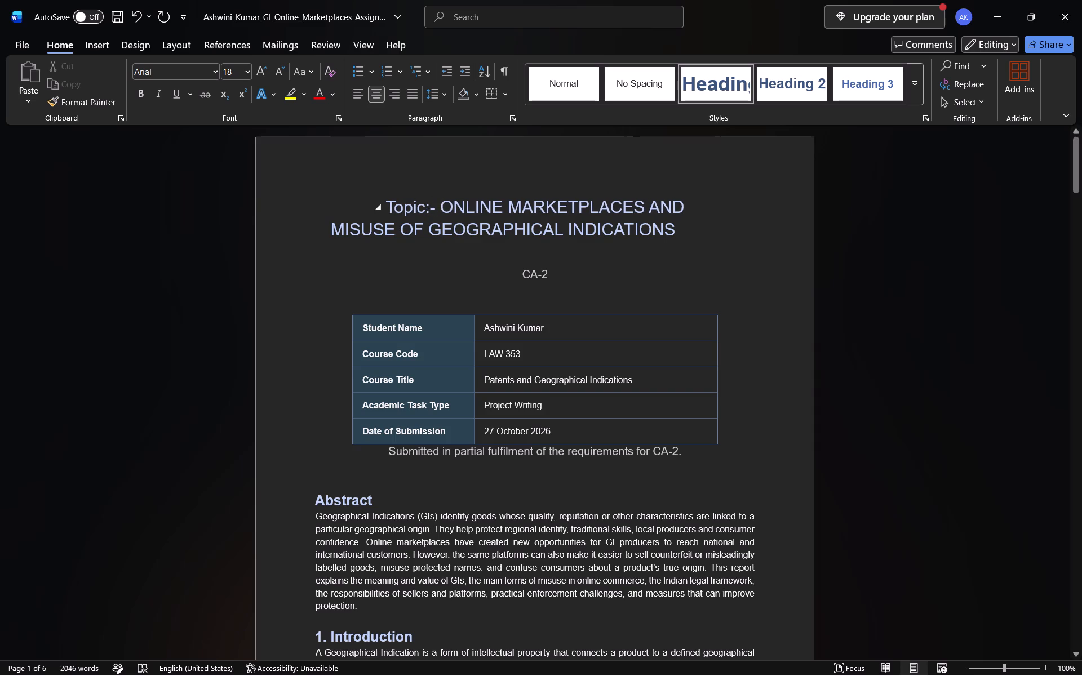
Set the font size of the title text following "Topic:-" to 18.
{"action": "double_click", "coordinate": [405, 209]}
{"action": "left_click", "coordinate": [405, 209]}
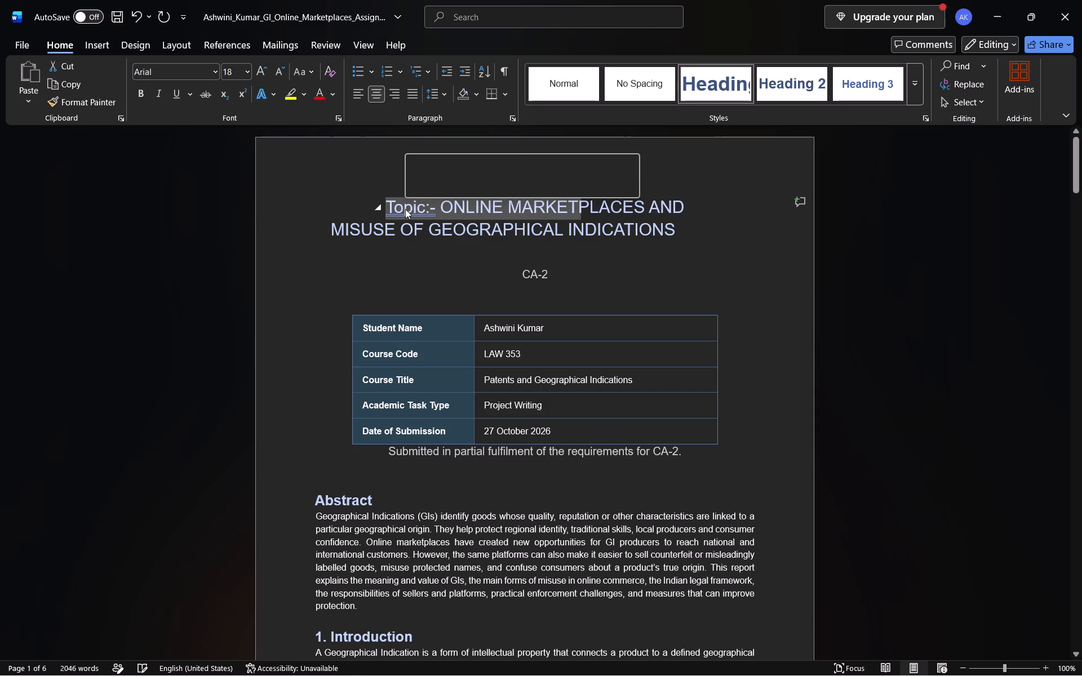
{"action": "left_click", "coordinate": [478, 211]}
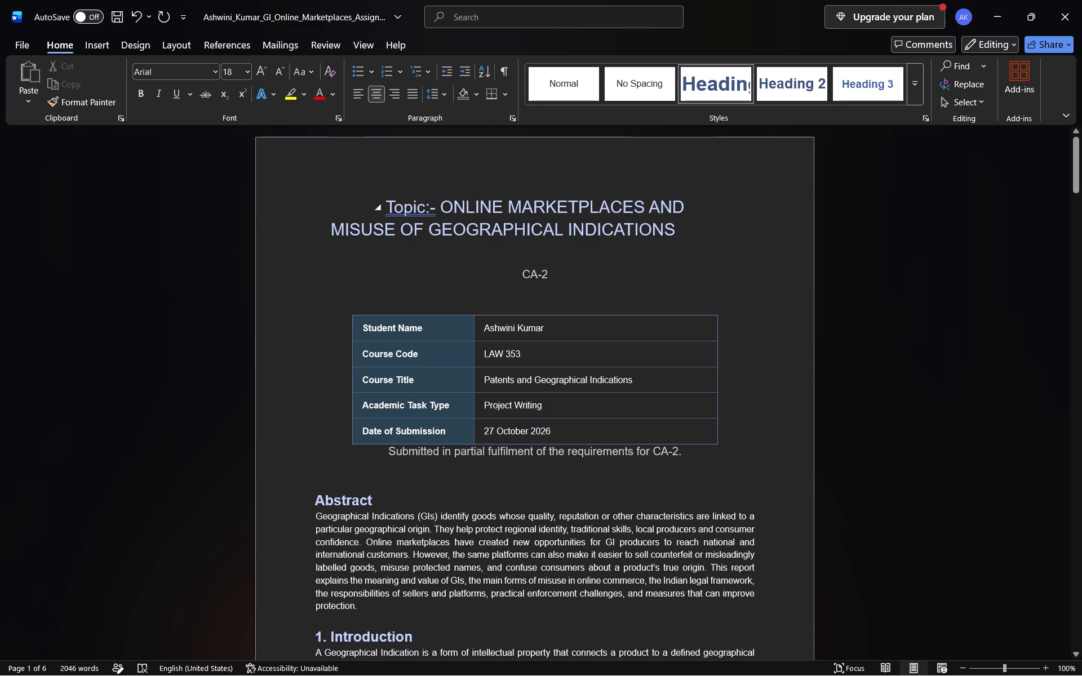
{"action": "left_click_drag", "start_coordinate": [440, 206], "coordinate": [679, 228]}
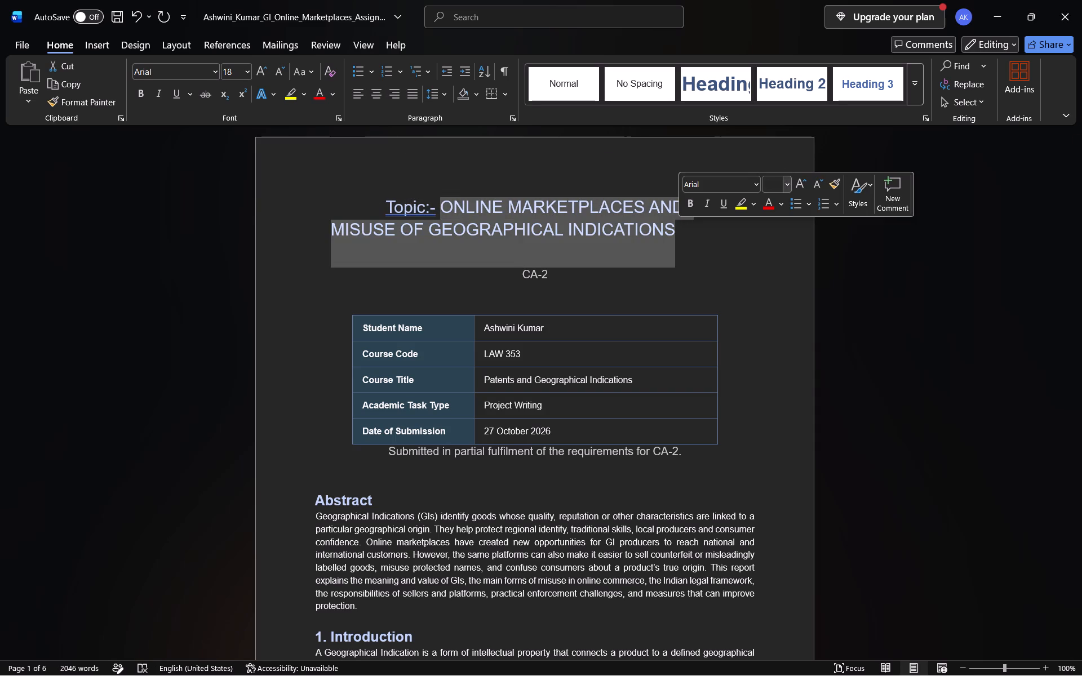
{"action": "left_click", "coordinate": [775, 184]}
{"action": "key", "text": "BackSpace"}
{"action": "type", "text": "18"}
{"action": "key", "text": "Return"}
{"action": "left_click", "coordinate": [487, 200]}
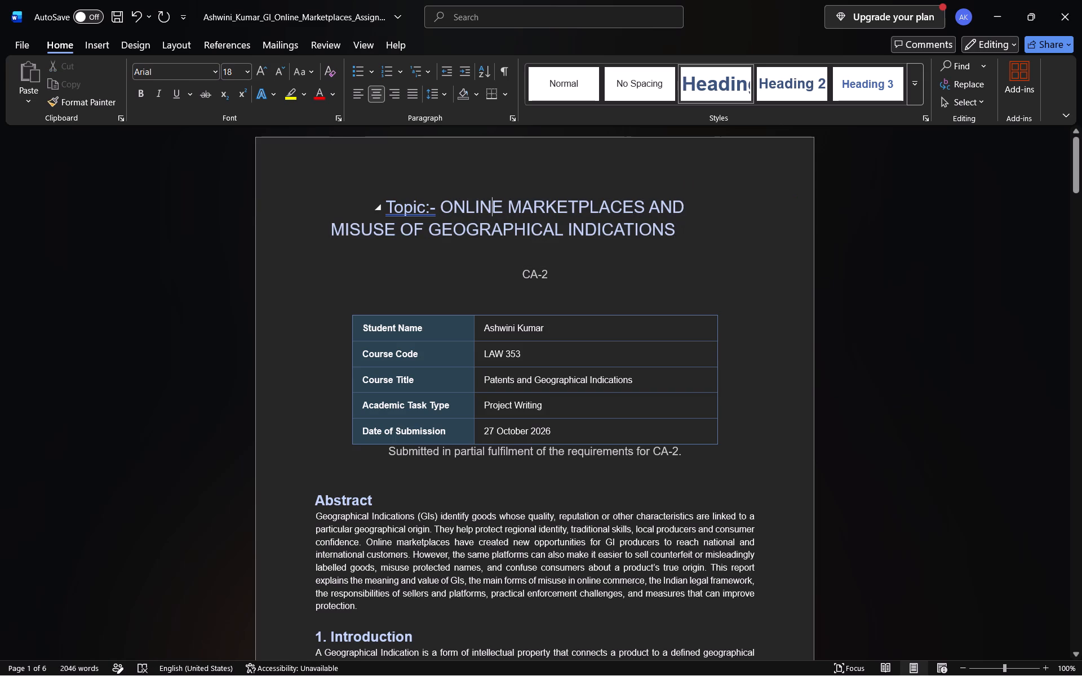
Insert two blank lines above the "Topic:-" title.
{"action": "left_click", "coordinate": [387, 205]}
{"action": "key", "text": "Return"}
{"action": "key", "text": "Return"}
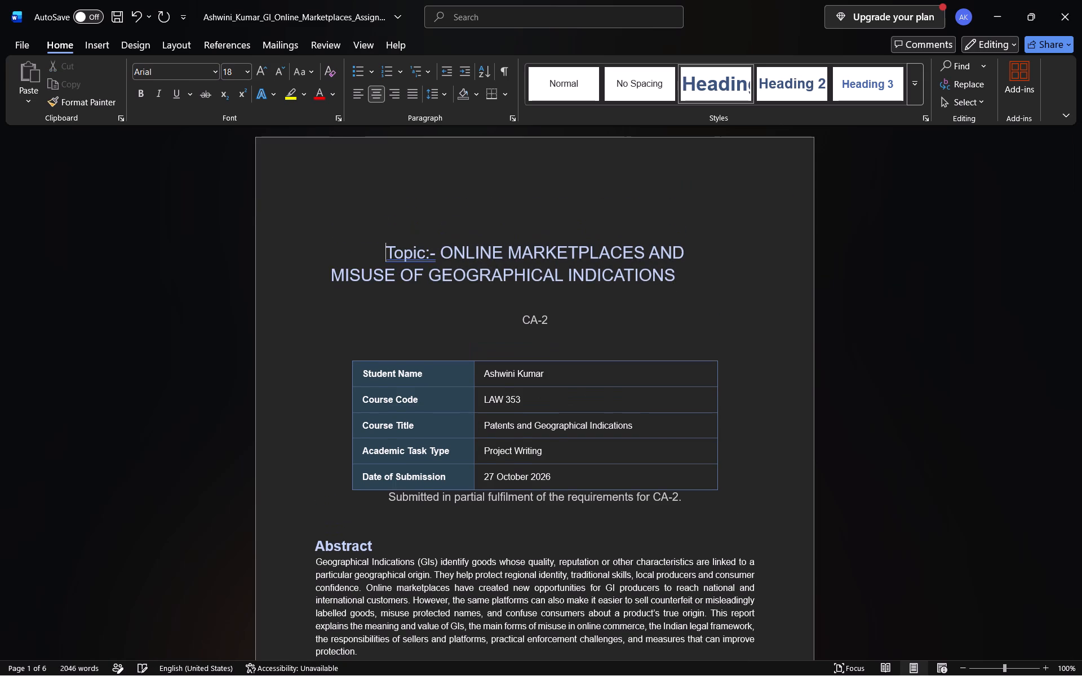
Delete the "CA-2" line and its blank space between the main title and the details table, keeping the title intact.
{"action": "left_click", "coordinate": [447, 341]}
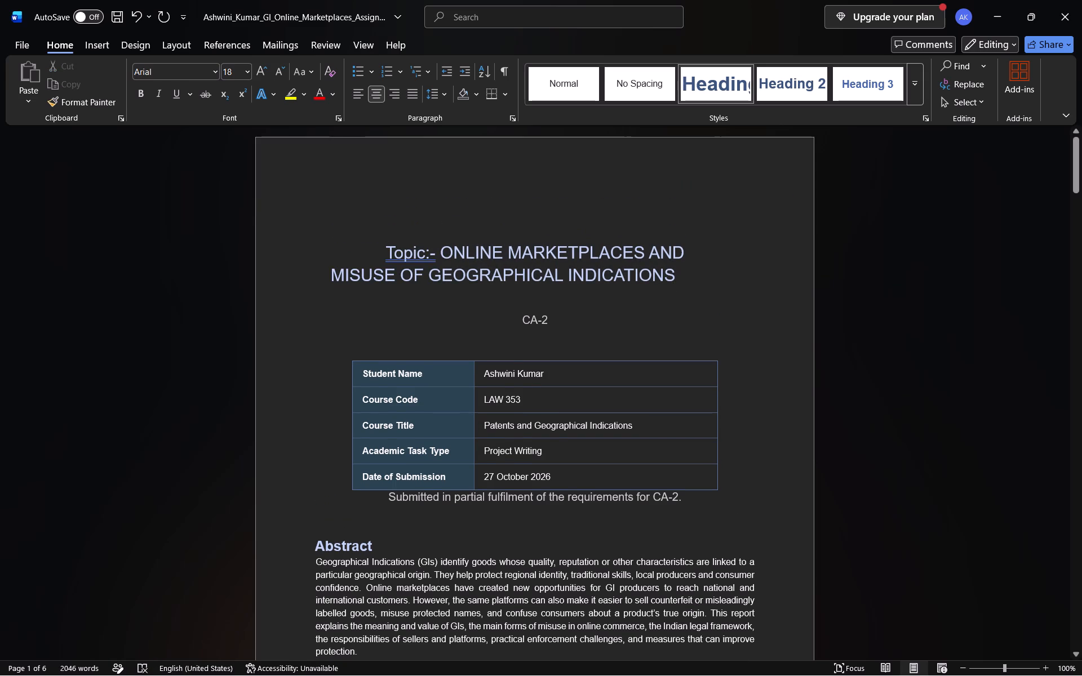
{"action": "key", "text": "BackSpace"}
{"action": "key", "text": "Right"}
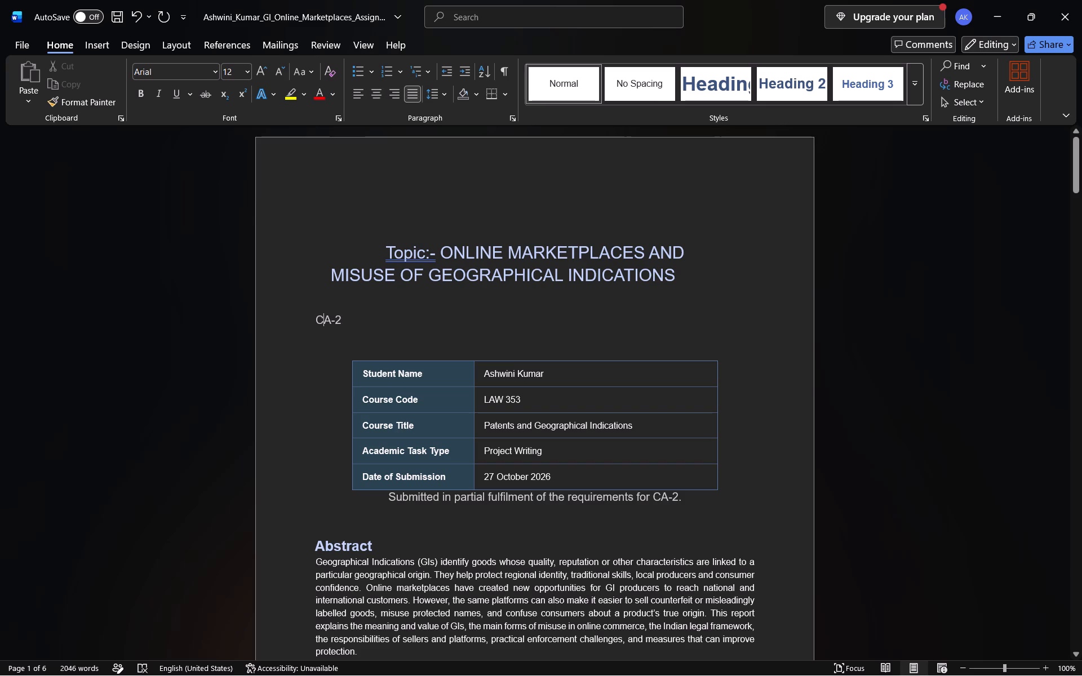
{"action": "key", "text": "Down"}
{"action": "key", "text": "Up"}
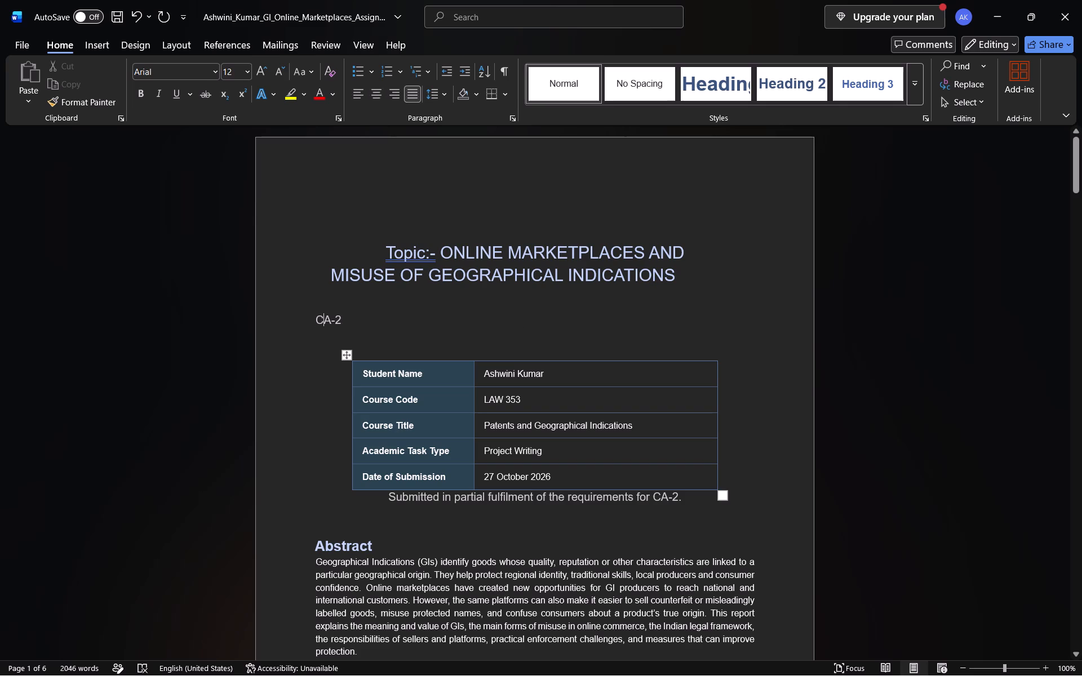
{"action": "key", "text": "BackSpace"}
{"action": "key", "text": "Right"}
{"action": "key", "text": "Right"}
{"action": "key", "text": "Right"}
{"action": "key", "text": "Right"}
{"action": "key", "text": "BackSpace"}
{"action": "key", "text": "BackSpace"}
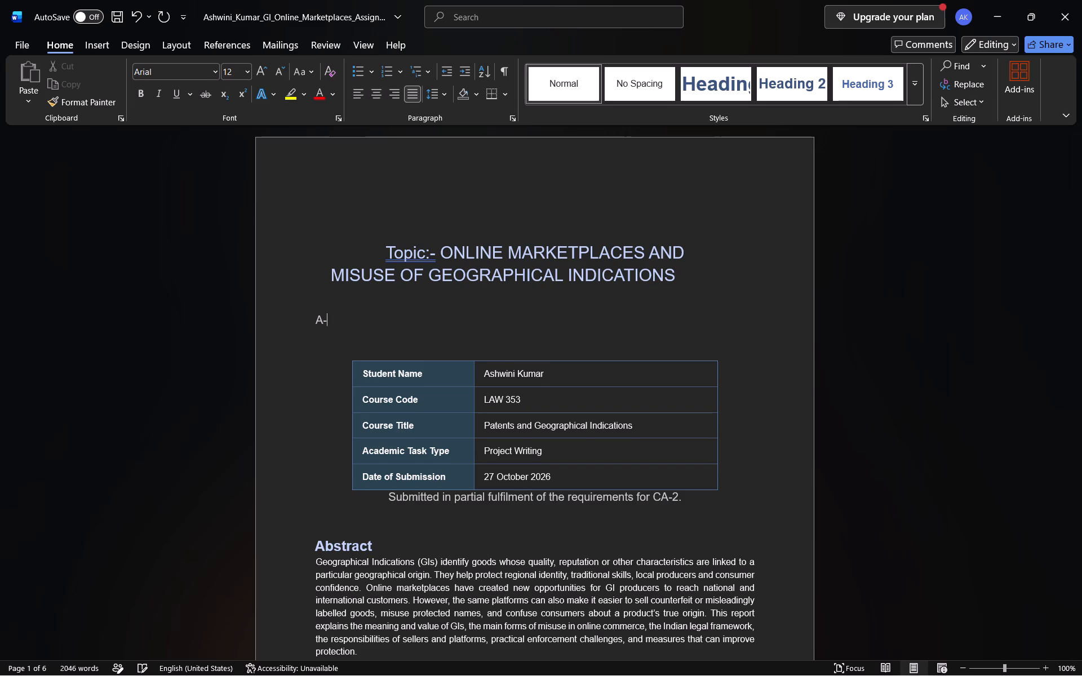
{"action": "key", "text": "BackSpace"}
{"action": "key", "text": "BackSpace"}
{"action": "key", "text": "BackSpace"}
{"action": "key", "text": "BackSpace"}
{"action": "key", "text": "BackSpace"}
{"action": "key", "text": "BackSpace"}
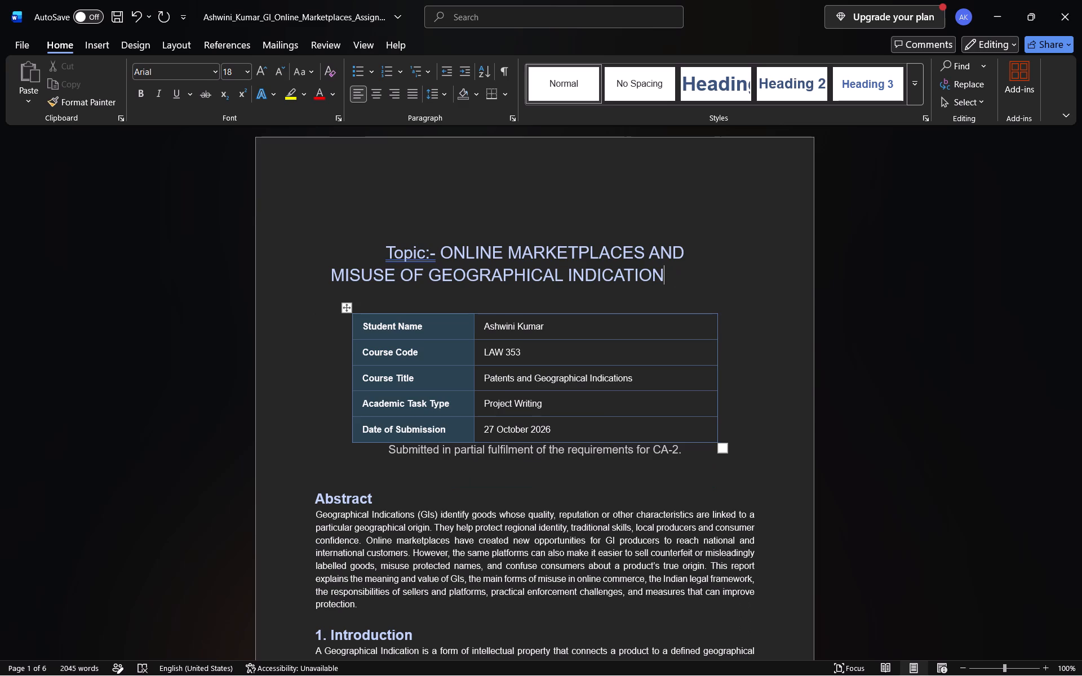
{"action": "key", "text": "ctrl+z"}
{"action": "key", "text": "Down"}
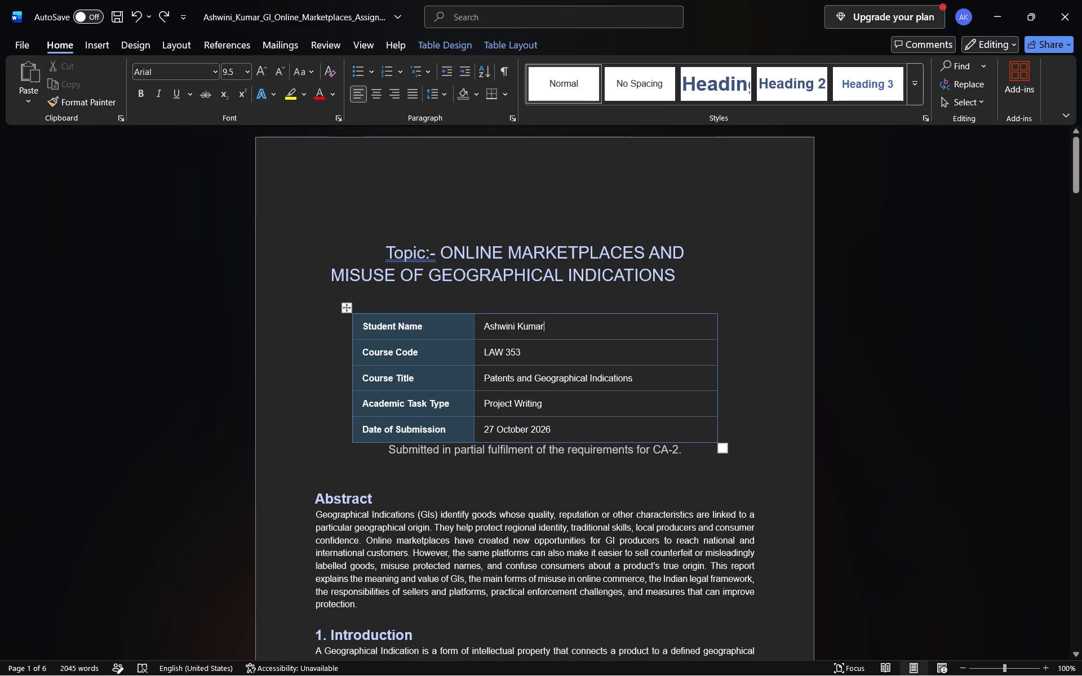
Delete the "Submitted in partial fulfilment of the requirements for CA-2." line below the details table.
{"action": "left_click_drag", "start_coordinate": [688, 453], "coordinate": [377, 454]}
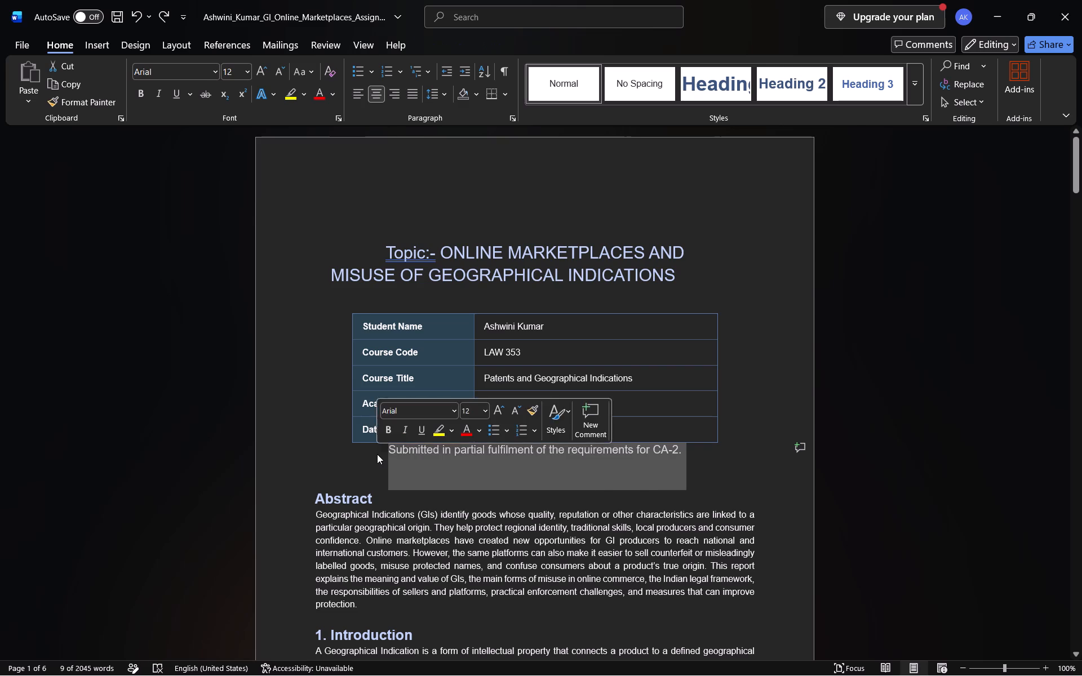
{"action": "key", "text": "BackSpace"}
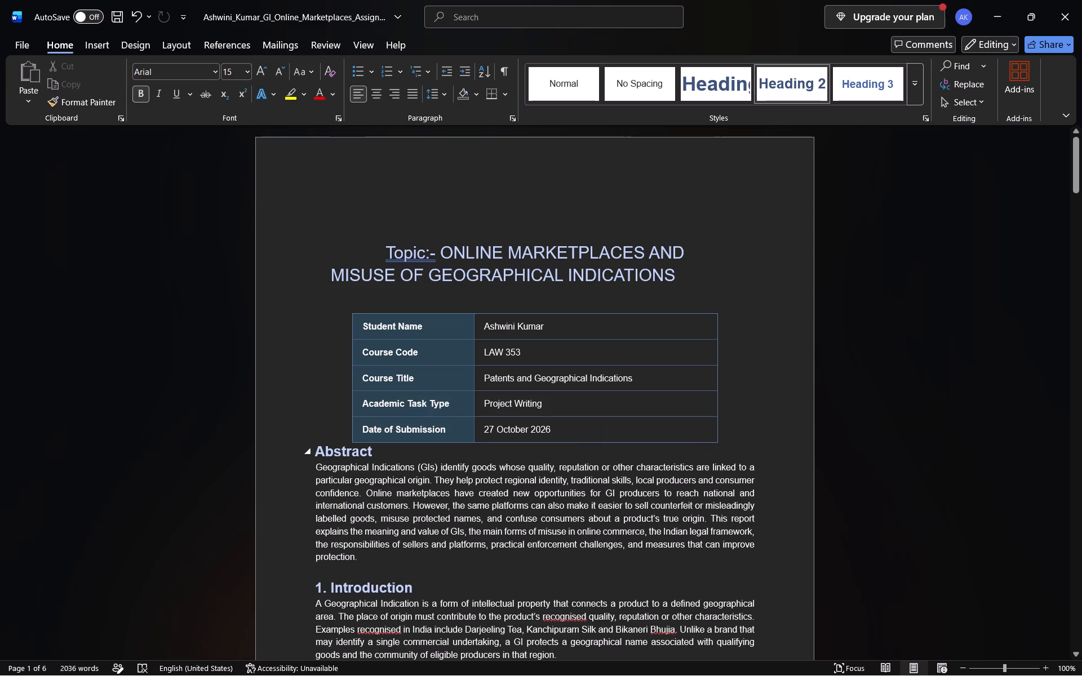
Change the Date of Submission in the details table to 28 October 2026.
{"action": "left_click", "coordinate": [492, 427]}
{"action": "key", "text": "BackSpace"}
{"action": "key", "text": "8"}
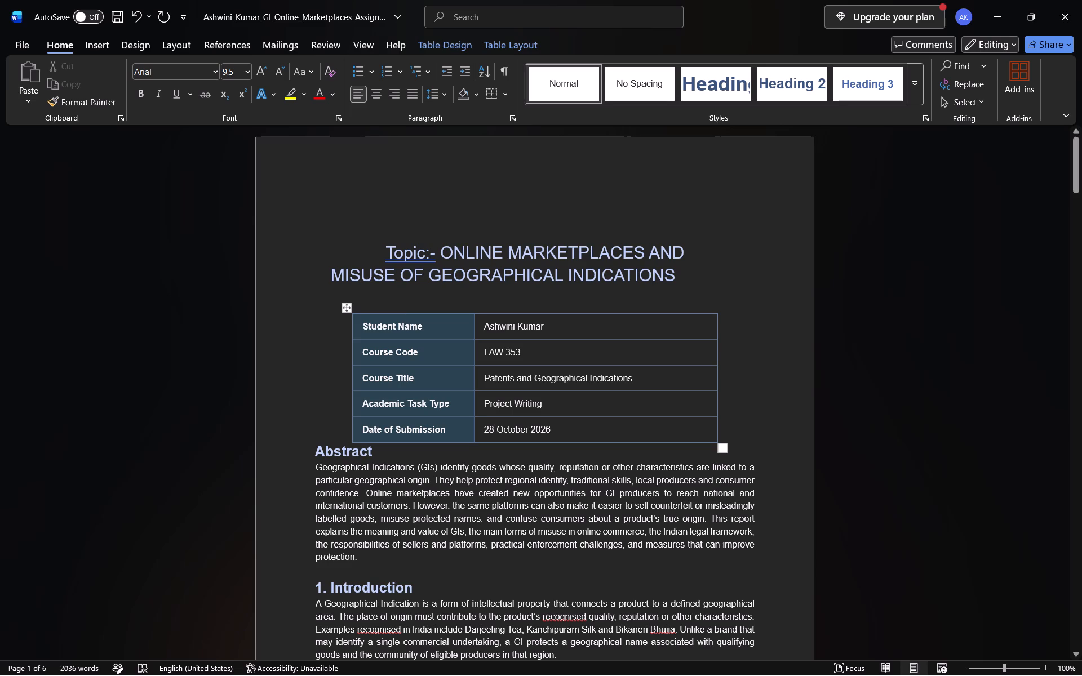
Replace the "Academic Task Type" label in the details table with "Submited to".
{"action": "left_click", "coordinate": [469, 405]}
{"action": "key", "text": "BackSpace"}
{"action": "key", "text": "BackSpace"}
{"action": "key", "text": "BackSpace"}
{"action": "key", "text": "BackSpace"}
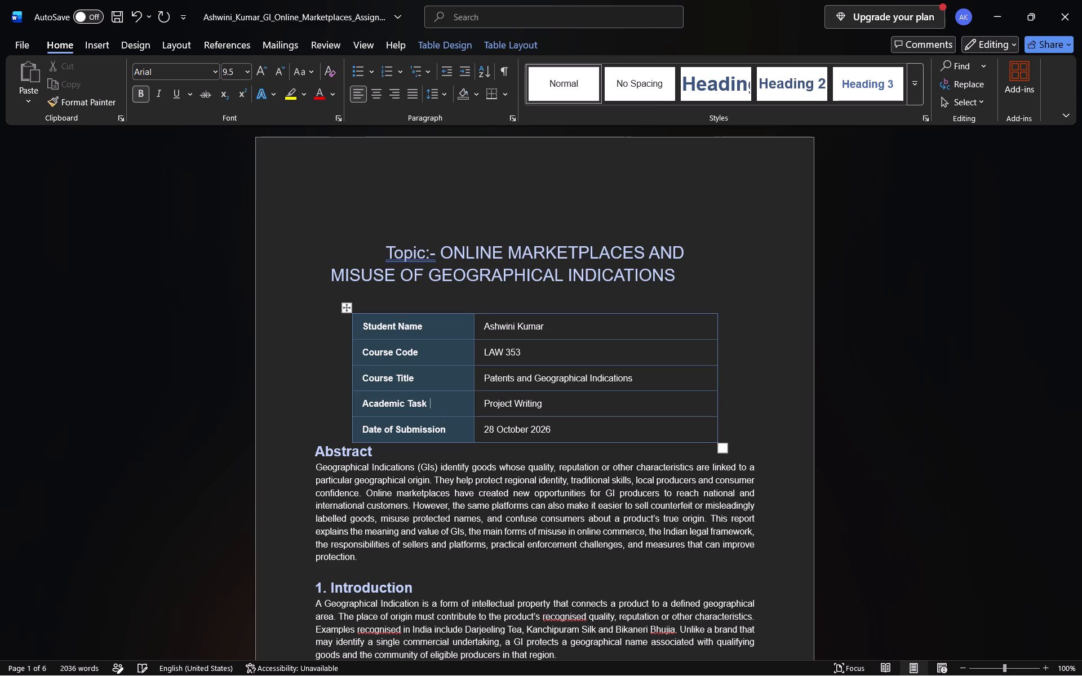
{"action": "key", "text": "BackSpace"}
{"action": "key", "text": "BackSpace"}
{"action": "key", "text": "BackSpace"}
{"action": "key", "text": "BackSpace"}
{"action": "key", "text": "BackSpace"}
{"action": "key", "text": "BackSpace"}
{"action": "key", "text": "BackSpace"}
{"action": "key", "text": "BackSpace"}
{"action": "key", "text": "BackSpace"}
{"action": "key", "text": "BackSpace"}
{"action": "key", "text": "BackSpace"}
{"action": "key", "text": "BackSpace"}
{"action": "key", "text": "BackSpace"}
{"action": "key", "text": "BackSpace"}
{"action": "type", "text": "Sun"}
{"action": "type", "text": "mission"}
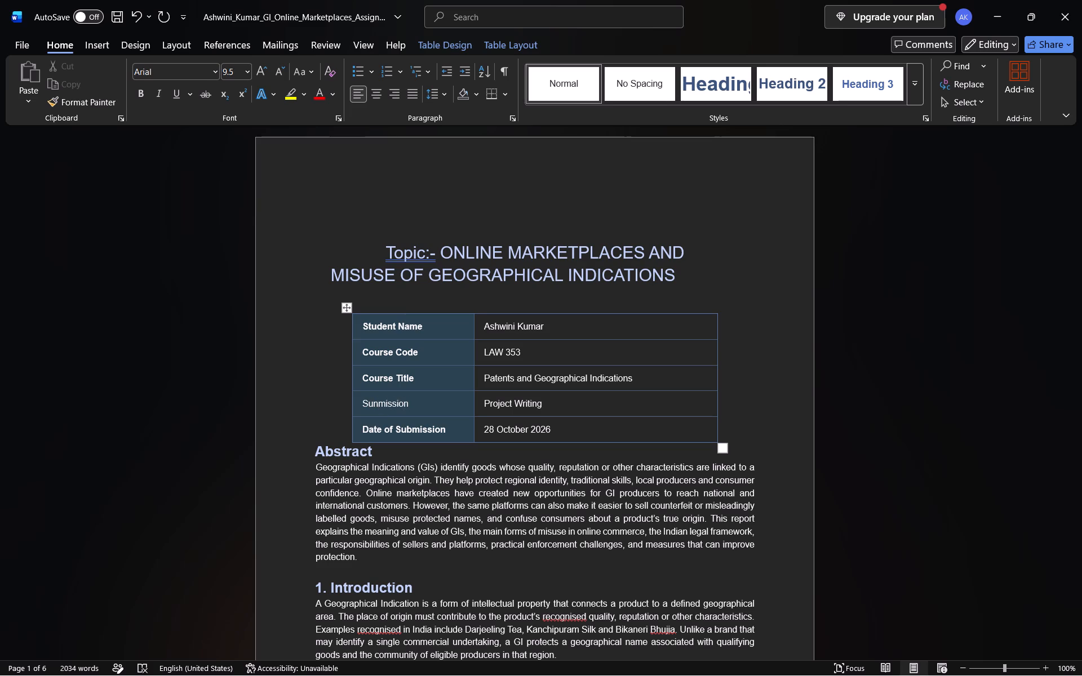
{"action": "key", "text": "BackSpace"}
{"action": "key", "text": "BackSpace"}
{"action": "key", "text": "BackSpace"}
{"action": "key", "text": "BackSpace"}
{"action": "key", "text": "BackSpace"}
{"action": "key", "text": "BackSpace"}
{"action": "key", "text": "BackSpace"}
{"action": "key", "text": "BackSpace"}
{"action": "type", "text": "bmited to"}
{"action": "key", "text": "space"}
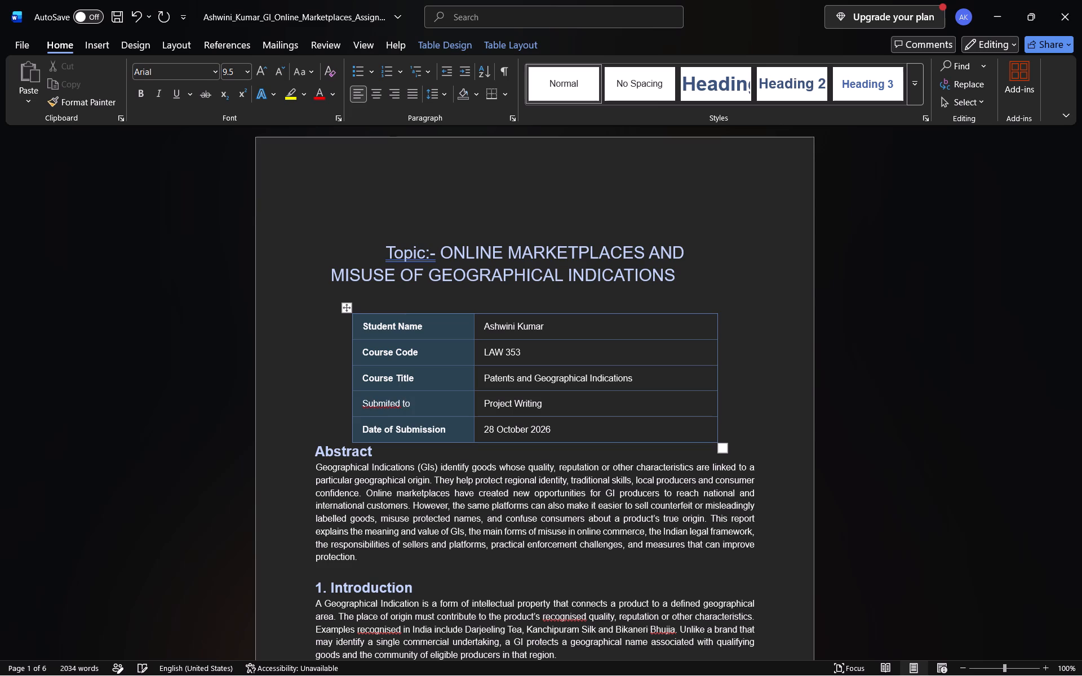
Clear the "Project Writing" entry from the cell beside the "Submited to" label.
{"action": "left_click", "coordinate": [557, 404]}
{"action": "key", "text": "BackSpace"}
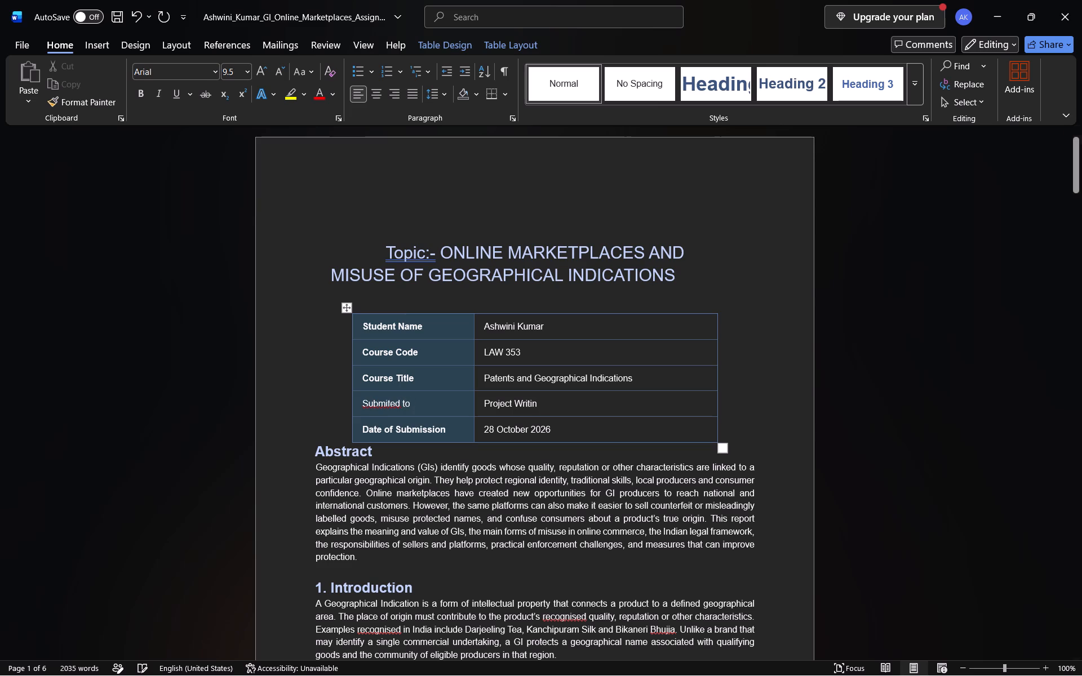
{"action": "key", "text": "BackSpace"}
{"action": "key", "text": "BackSpace"}
{"action": "key", "text": "BackSpace"}
{"action": "key", "text": "BackSpace"}
{"action": "key", "text": "BackSpace"}
{"action": "key", "text": "BackSpace"}
{"action": "key", "text": "BackSpace"}
{"action": "key", "text": "BackSpace"}
{"action": "key", "text": "BackSpace"}
{"action": "key", "text": "BackSpace"}
{"action": "key", "text": "BackSpace"}
{"action": "key", "text": "BackSpace"}
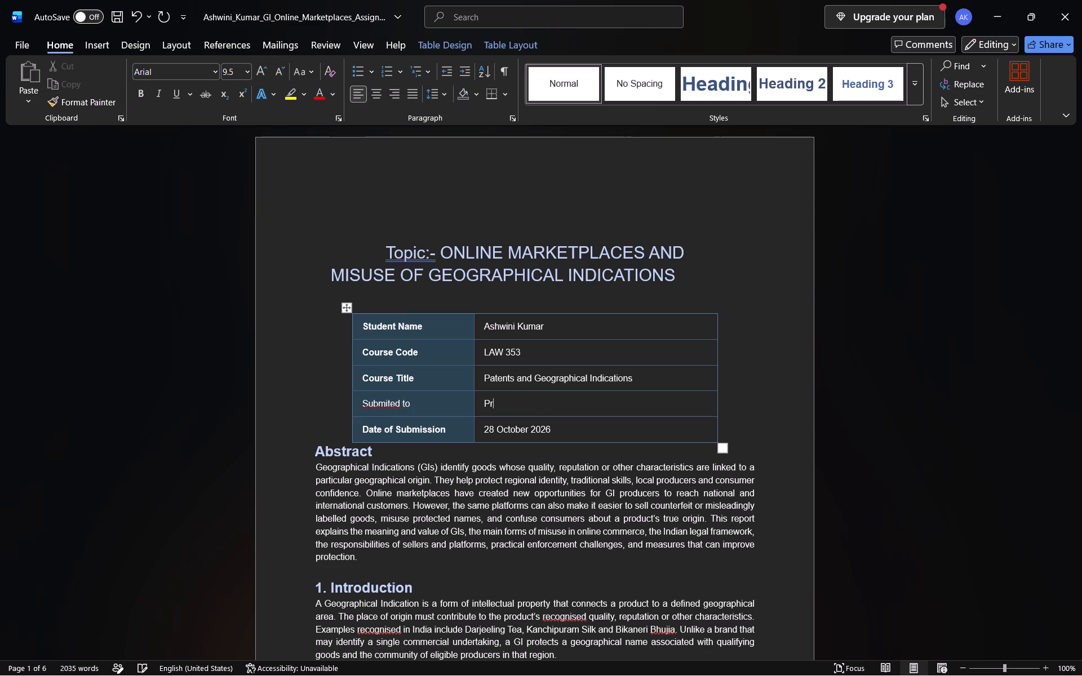
{"action": "key", "text": "BackSpace"}
{"action": "key", "text": "BackSpace"}
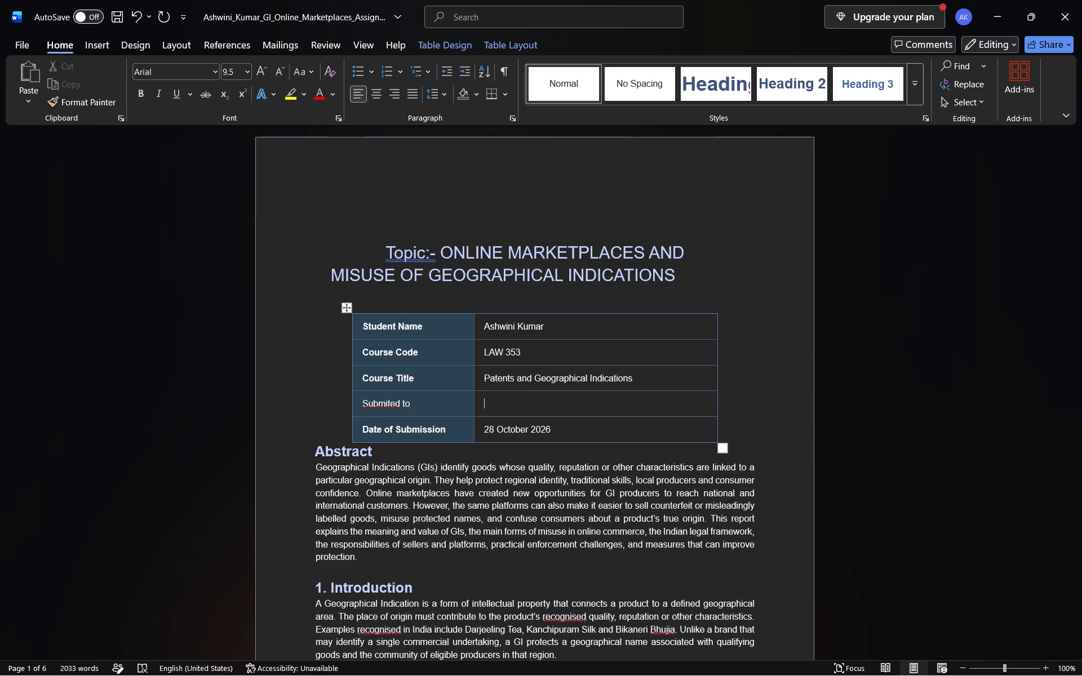
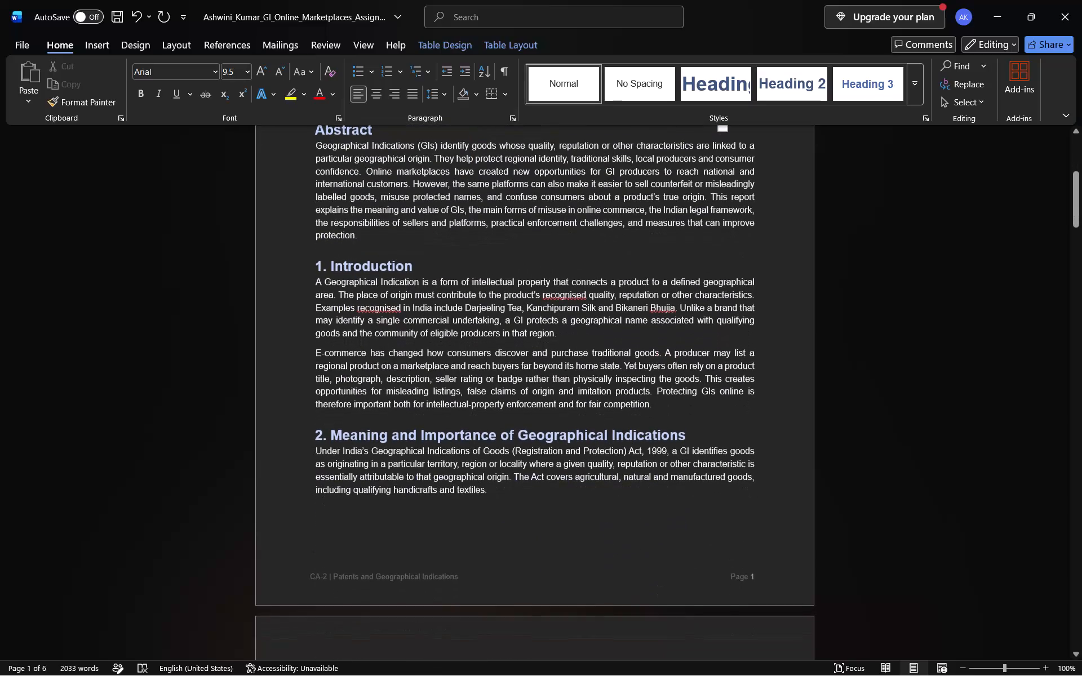
Clear the page footer, removing the "CA-2 | Patents and Geographical Indications" text and the page number.
{"action": "double_click", "coordinate": [739, 571]}
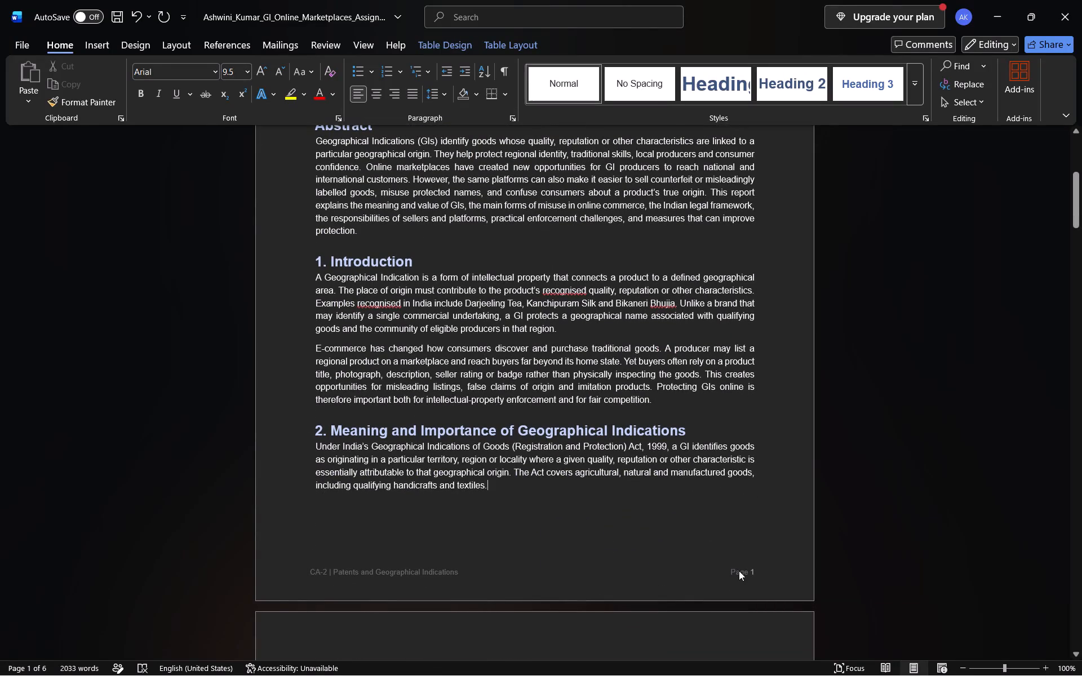
{"action": "key", "text": "Delete"}
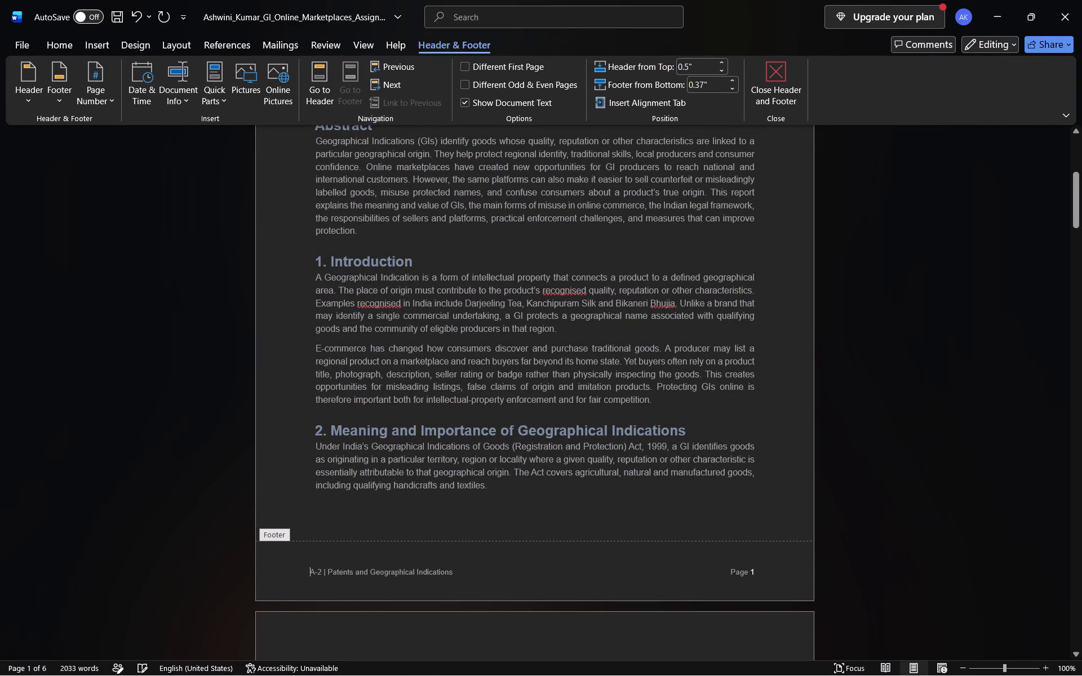
{"action": "key", "text": "Delete"}
{"action": "key", "text": "Delete"}
{"action": "key", "text": "Delete"}
{"action": "key", "text": "Delete"}
{"action": "key", "text": "Delete"}
{"action": "key", "text": "Delete"}
{"action": "key", "text": "Delete"}
{"action": "key", "text": "Delete"}
{"action": "key", "text": "Delete"}
{"action": "key", "text": "Delete"}
{"action": "key", "text": "Delete"}
{"action": "key", "text": "Delete"}
{"action": "key", "text": "Delete"}
{"action": "key", "text": "Delete"}
{"action": "key", "text": "Delete"}
{"action": "key", "text": "Delete"}
{"action": "key", "text": "Delete"}
{"action": "key", "text": "Delete"}
{"action": "key", "text": "Delete"}
{"action": "key", "text": "Delete"}
{"action": "key", "text": "Delete"}
{"action": "key", "text": "Delete"}
{"action": "key", "text": "Delete"}
{"action": "key", "text": "Delete"}
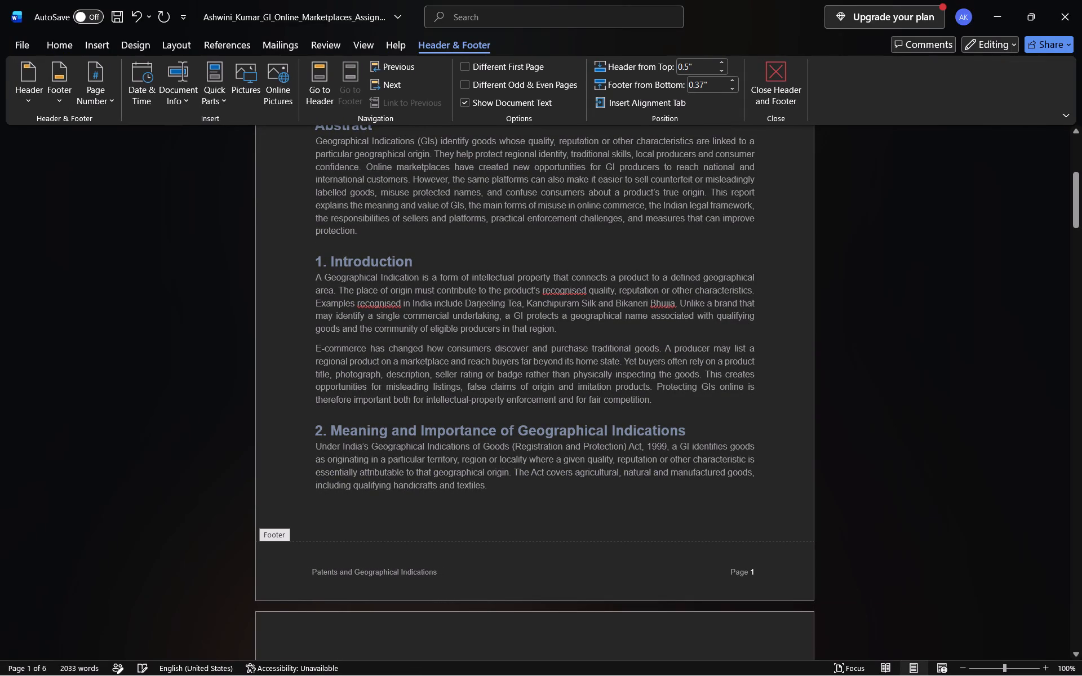
{"action": "right_click", "coordinate": [654, 570]}
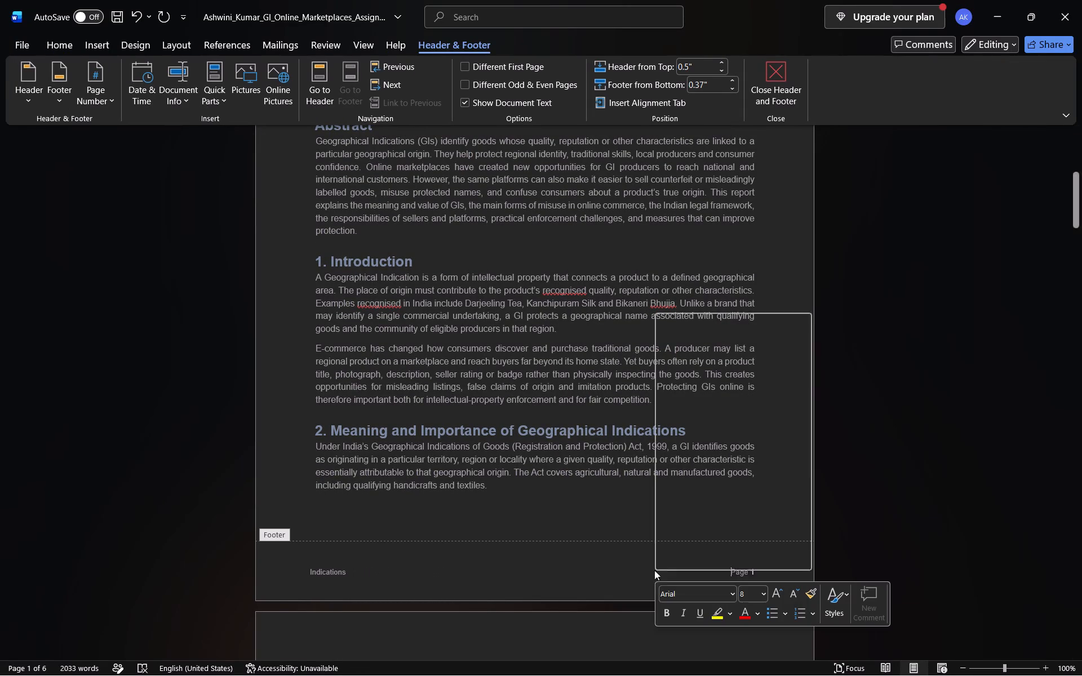
{"action": "left_click", "coordinate": [518, 541]}
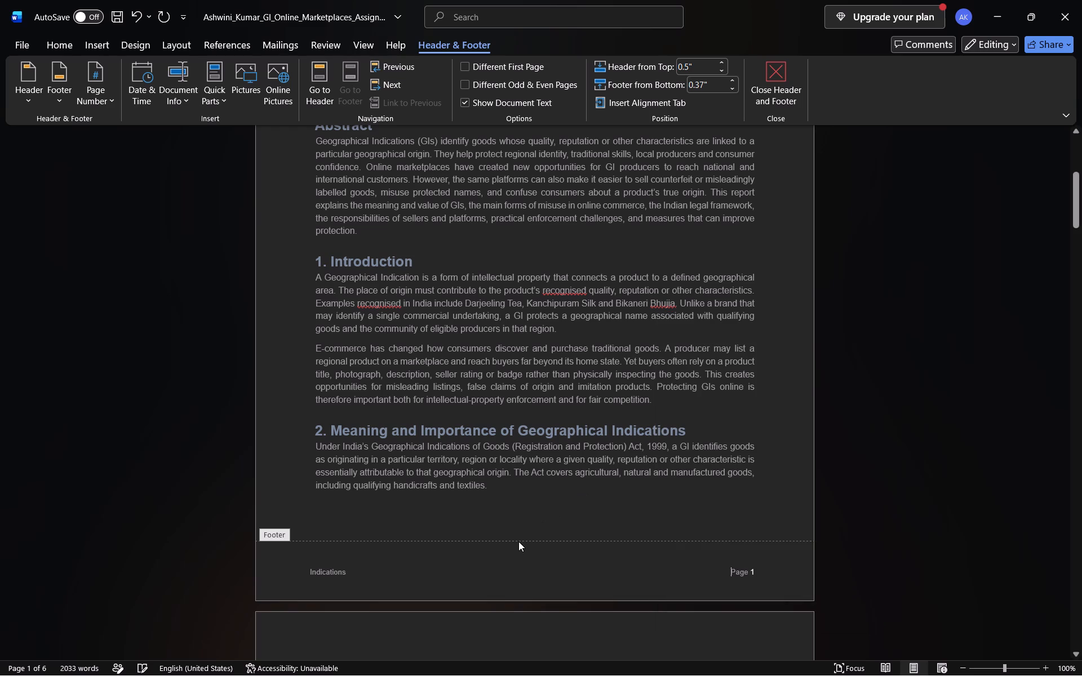
{"action": "left_click", "coordinate": [523, 539]}
{"action": "triple_click", "coordinate": [504, 580]}
{"action": "left_click", "coordinate": [504, 580]}
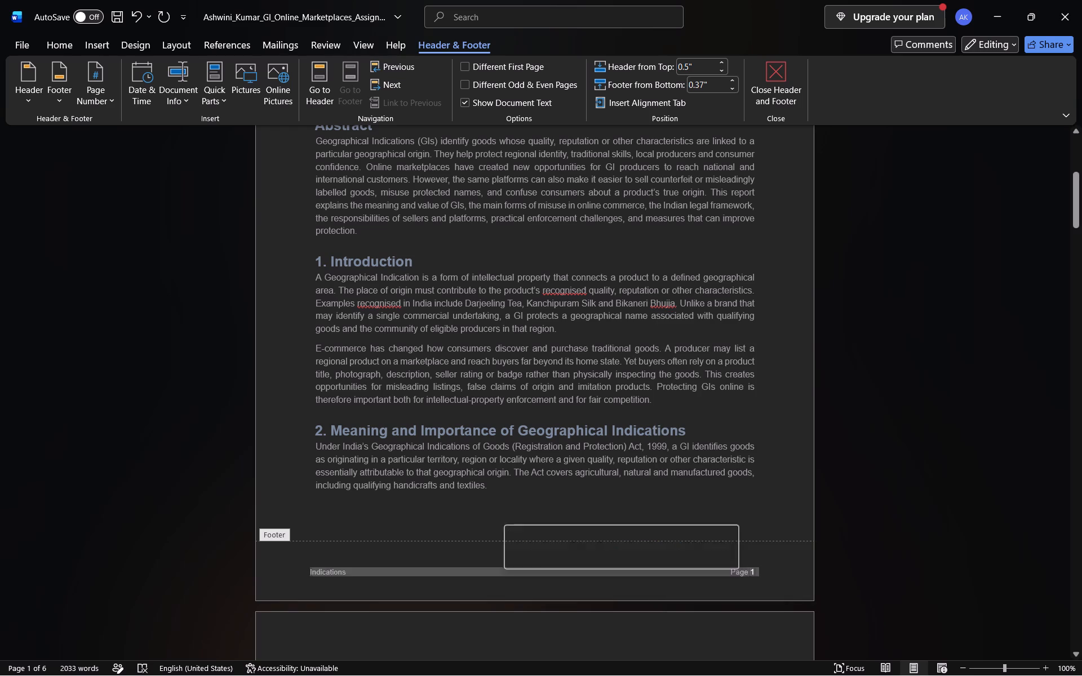
{"action": "key", "text": "BackSpace"}
{"action": "key", "text": "BackSpace"}
{"action": "key", "text": "BackSpace"}
{"action": "key", "text": "BackSpace"}
{"action": "key", "text": "BackSpace"}
{"action": "key", "text": "Right"}
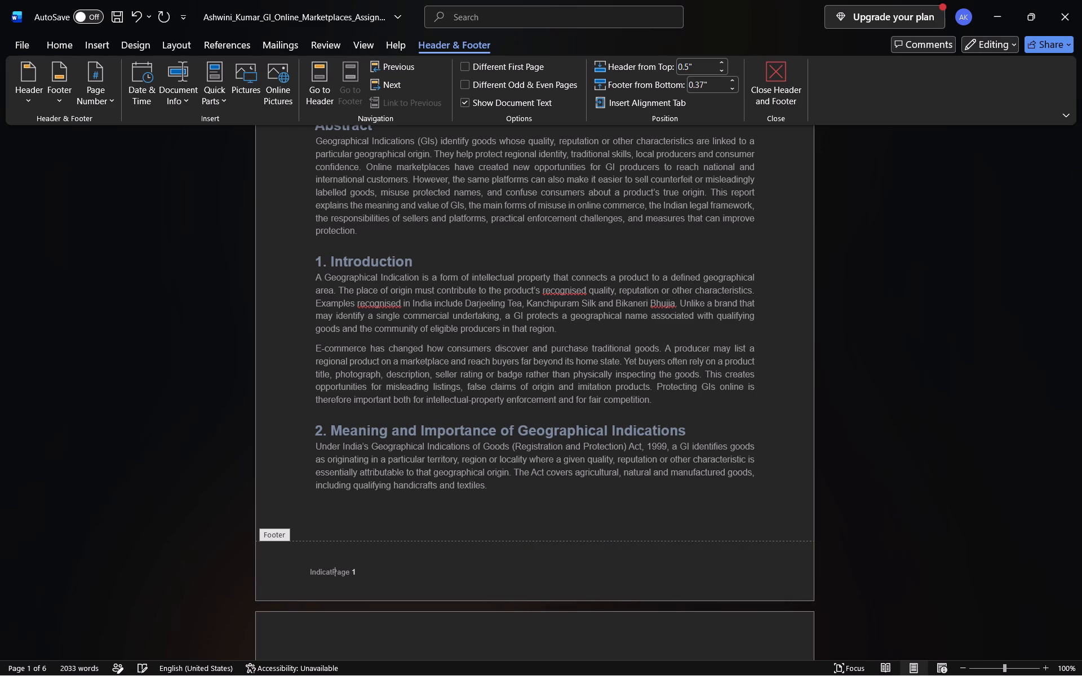
{"action": "key", "text": "Delete"}
{"action": "key", "text": "Delete"}
{"action": "key", "text": "Delete"}
{"action": "key", "text": "Delete"}
{"action": "key", "text": "Delete"}
{"action": "key", "text": "Delete"}
{"action": "key", "text": "Delete"}
{"action": "key", "text": "Delete"}
{"action": "key", "text": "Delete"}
{"action": "key", "text": "Delete"}
{"action": "key", "text": "Delete"}
{"action": "key", "text": "Delete"}
{"action": "key", "text": "Delete"}
{"action": "key", "text": "Delete"}
{"action": "key", "text": "Delete"}
{"action": "key", "text": "Delete"}
{"action": "key", "text": "Delete"}
{"action": "key", "text": "Delete"}
{"action": "key", "text": "Delete"}
{"action": "key", "text": "Delete"}
{"action": "key", "text": "BackSpace"}
{"action": "key", "text": "BackSpace"}
{"action": "key", "text": "BackSpace"}
{"action": "key", "text": "BackSpace"}
{"action": "key", "text": "BackSpace"}
{"action": "key", "text": "BackSpace"}
{"action": "key", "text": "BackSpace"}
{"action": "key", "text": "BackSpace"}
{"action": "key", "text": "BackSpace"}
{"action": "key", "text": "BackSpace"}
{"action": "key", "text": "BackSpace"}
{"action": "key", "text": "BackSpace"}
{"action": "key", "text": "BackSpace"}
{"action": "key", "text": "BackSpace"}
{"action": "key", "text": "BackSpace"}
{"action": "key", "text": "BackSpace"}
{"action": "key", "text": "BackSpace"}
{"action": "key", "text": "BackSpace"}
{"action": "key", "text": "BackSpace"}
{"action": "key", "text": "BackSpace"}
Review the headers and footers on the remaining pages of the document.
{"action": "scroll", "coordinate": [504, 580], "scroll_direction": "down", "scroll_amount": 1}
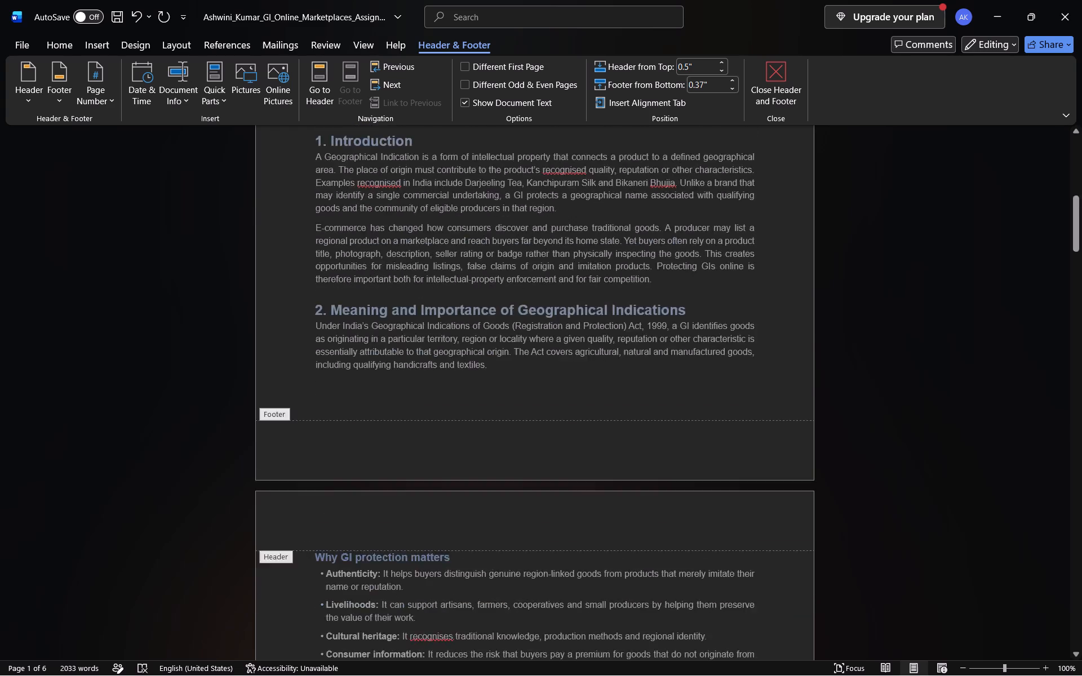
{"action": "scroll", "coordinate": [504, 580], "scroll_direction": "down", "scroll_amount": 6}
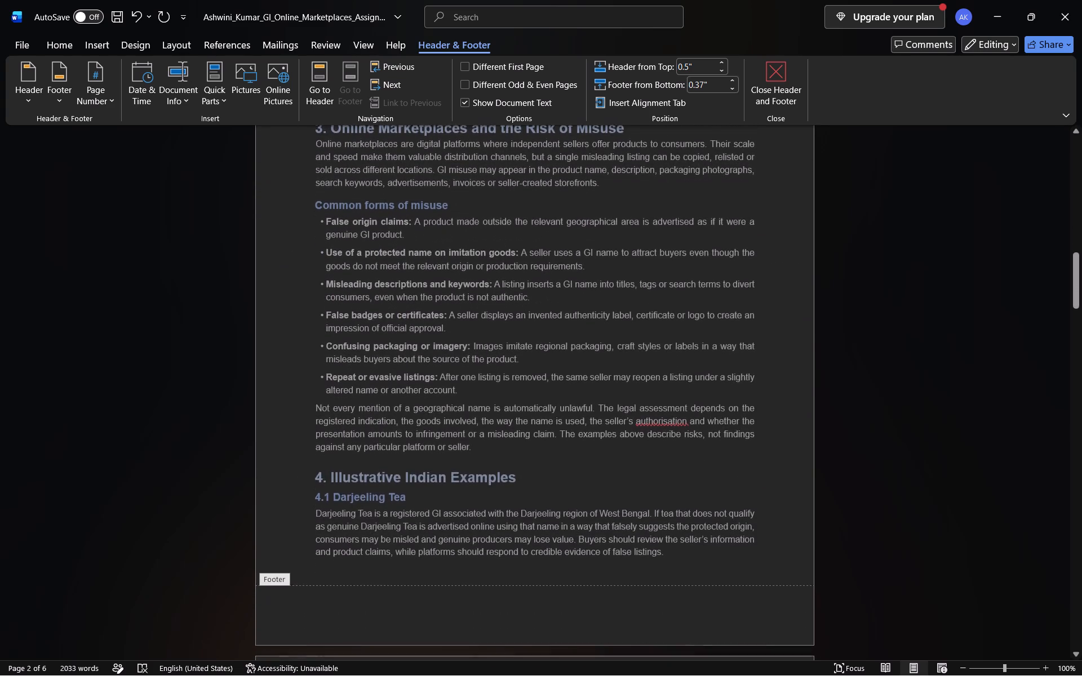
{"action": "scroll", "coordinate": [504, 580], "scroll_direction": "down", "scroll_amount": 11}
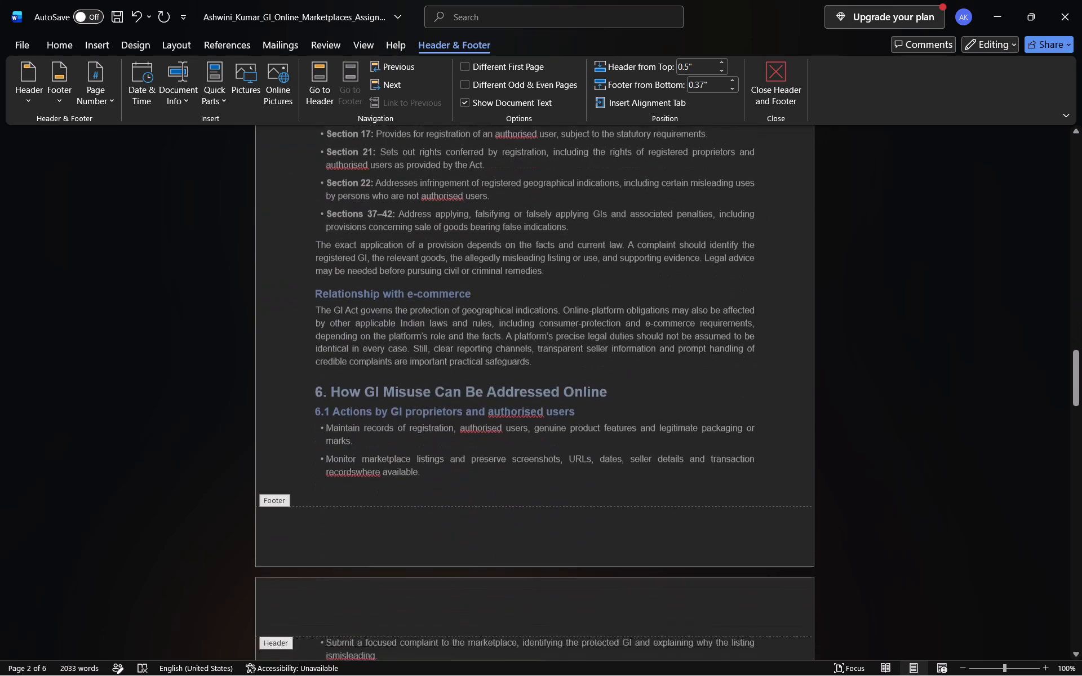
{"action": "scroll", "coordinate": [504, 580], "scroll_direction": "down", "scroll_amount": 5}
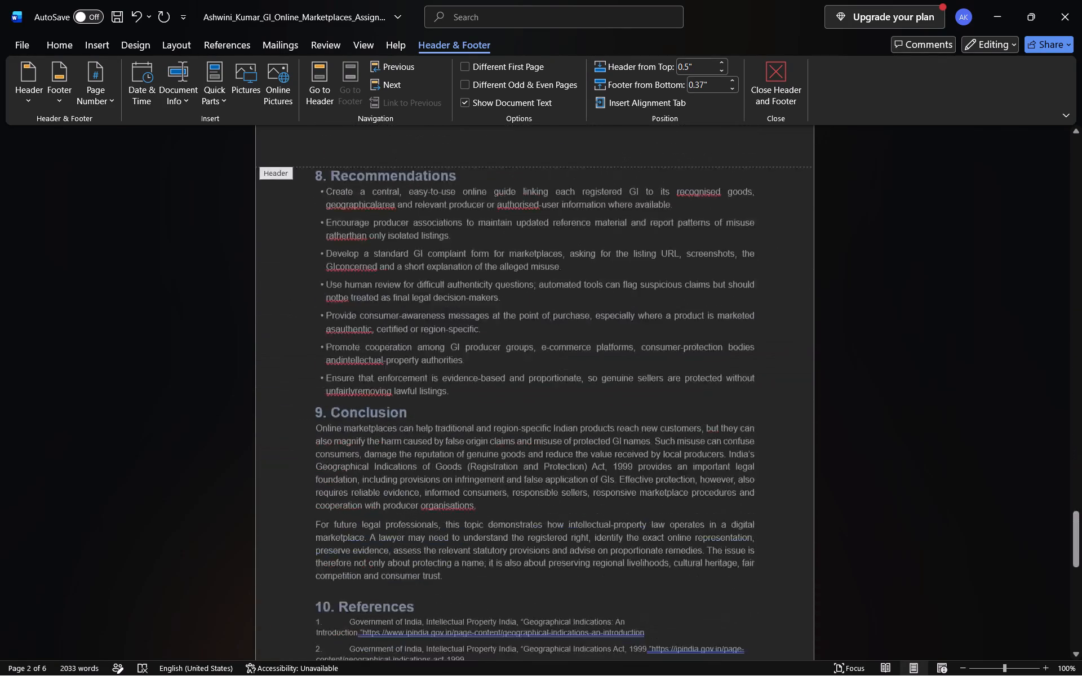
{"action": "scroll", "coordinate": [504, 580], "scroll_direction": "down", "scroll_amount": 3}
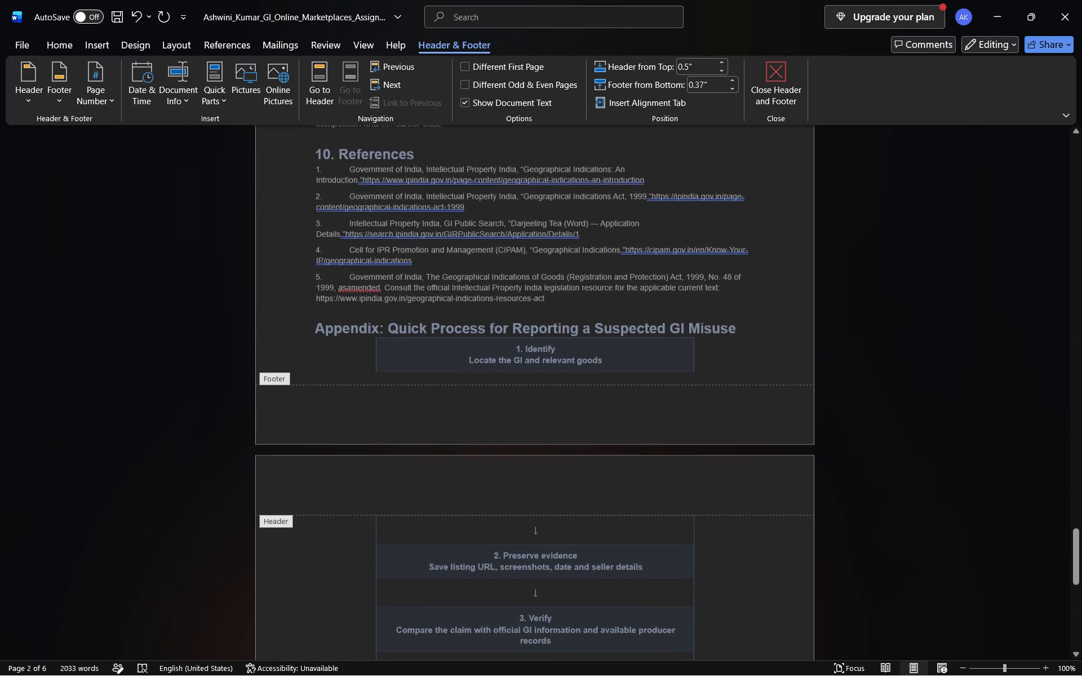
{"action": "scroll", "coordinate": [504, 580], "scroll_direction": "up", "scroll_amount": 13}
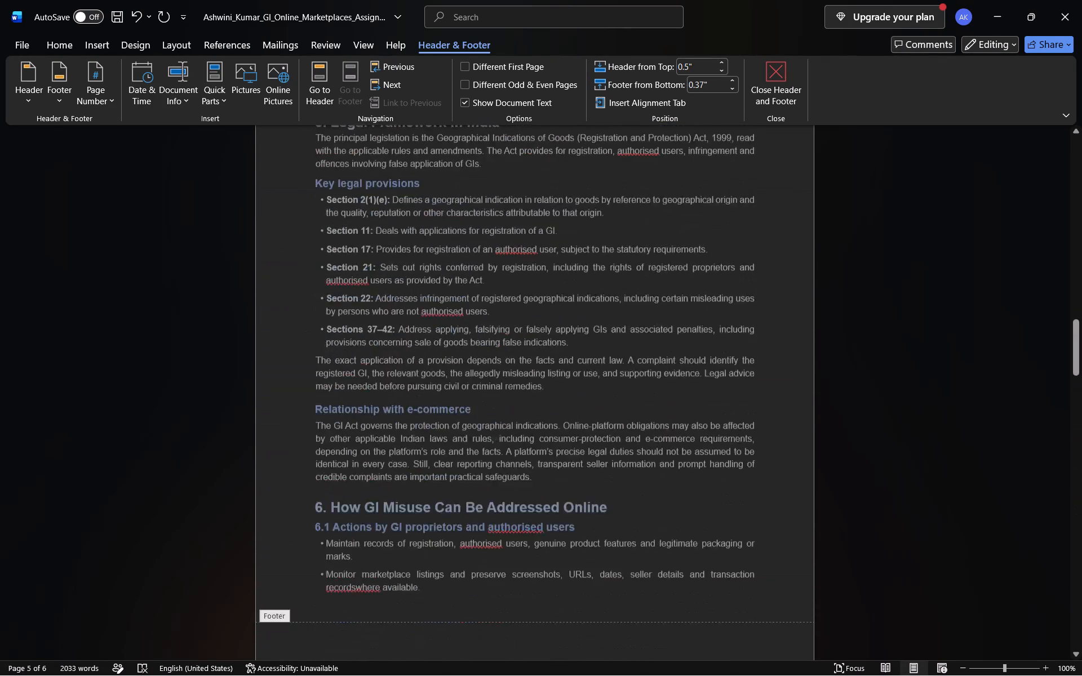
{"action": "scroll", "coordinate": [504, 580], "scroll_direction": "up", "scroll_amount": 4}
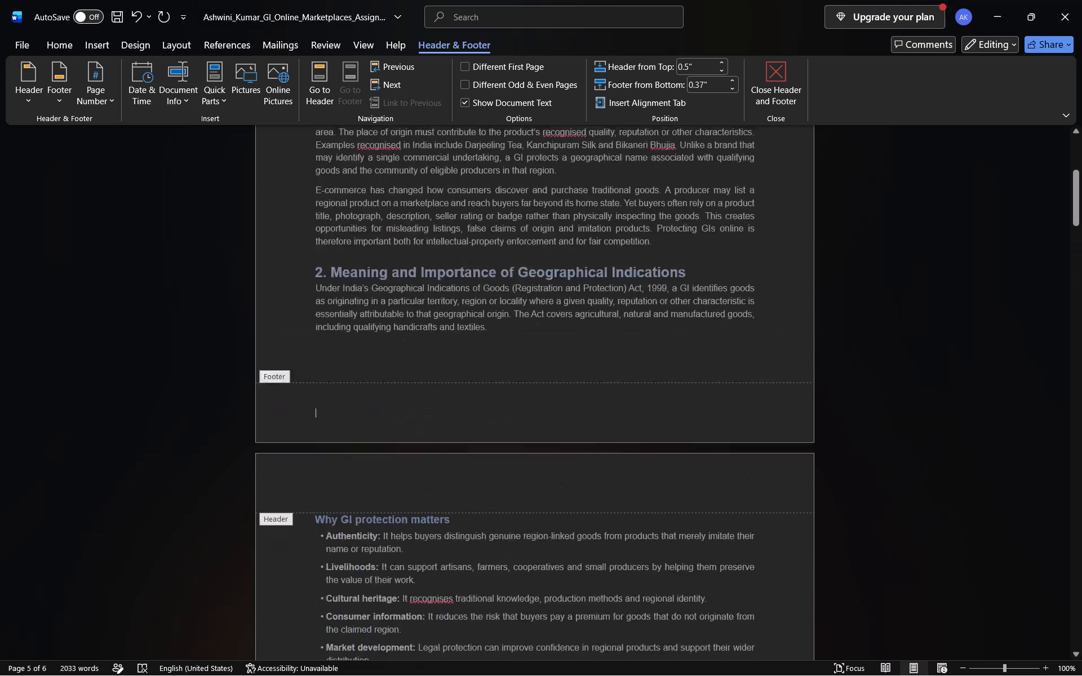
Leave footer editing and place the insertion point in the empty cell beside "Submited to" in the details table.
{"action": "scroll", "coordinate": [504, 580], "scroll_direction": "up", "scroll_amount": 1}
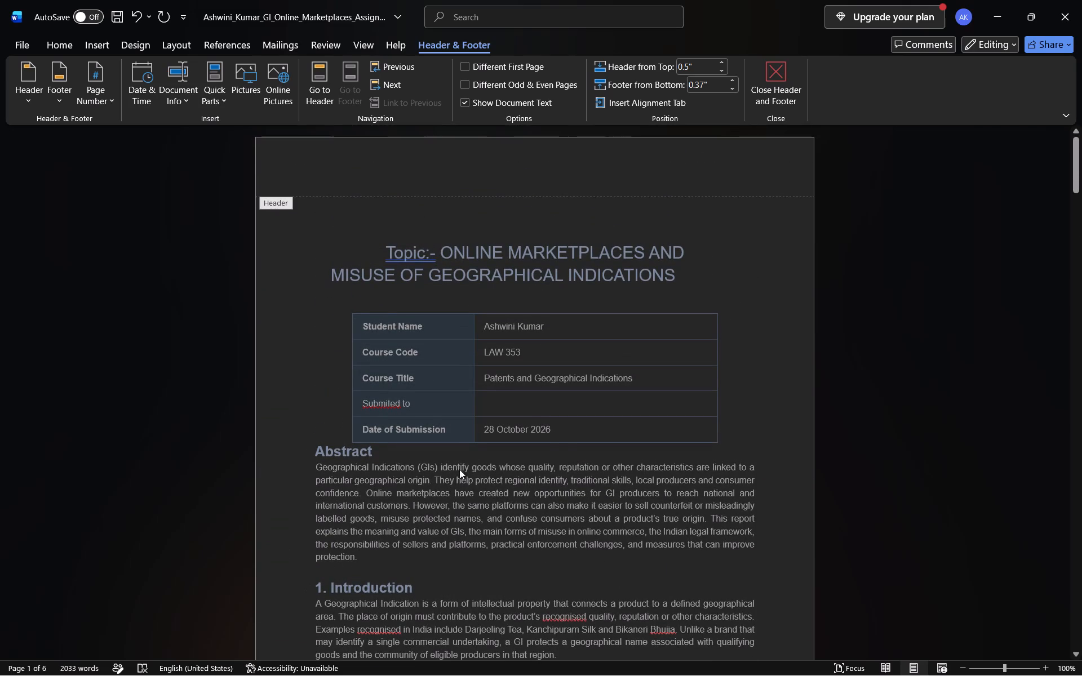
{"action": "left_click", "coordinate": [537, 405]}
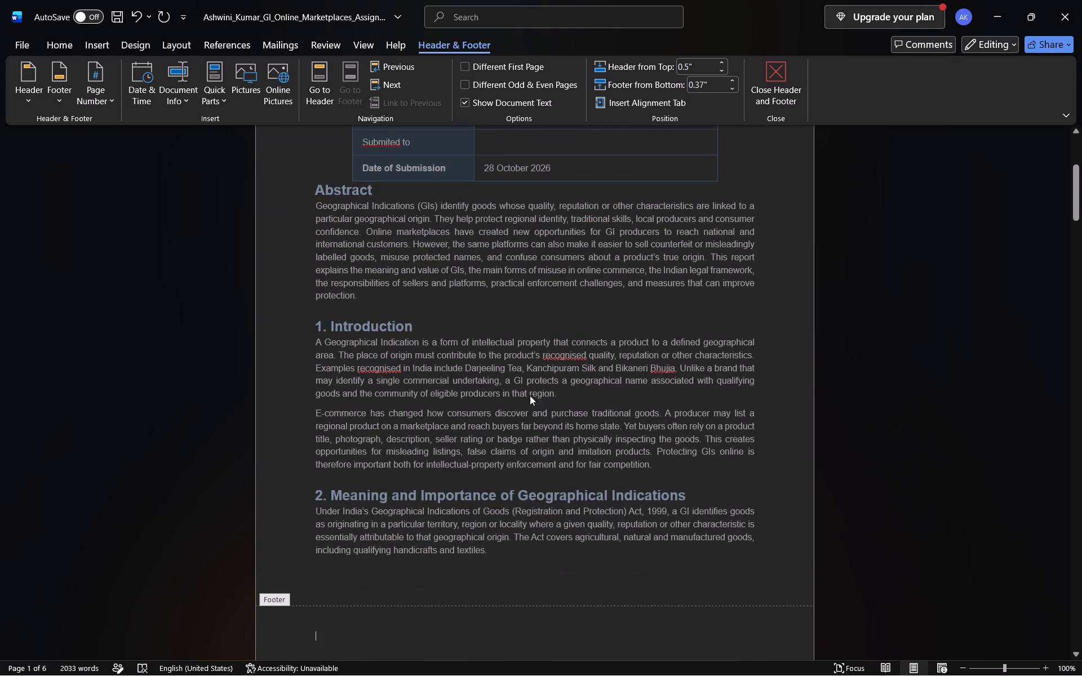
{"action": "scroll", "coordinate": [517, 353], "scroll_direction": "up", "scroll_amount": 4}
{"action": "left_click", "coordinate": [517, 399]}
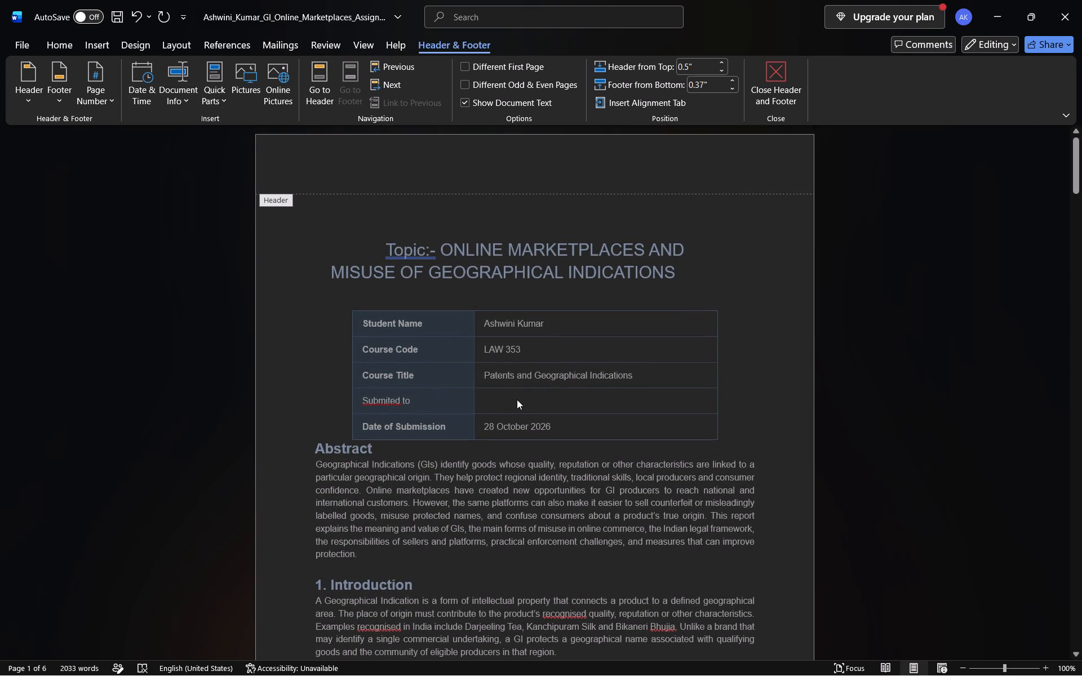
{"action": "key", "text": "Escape"}
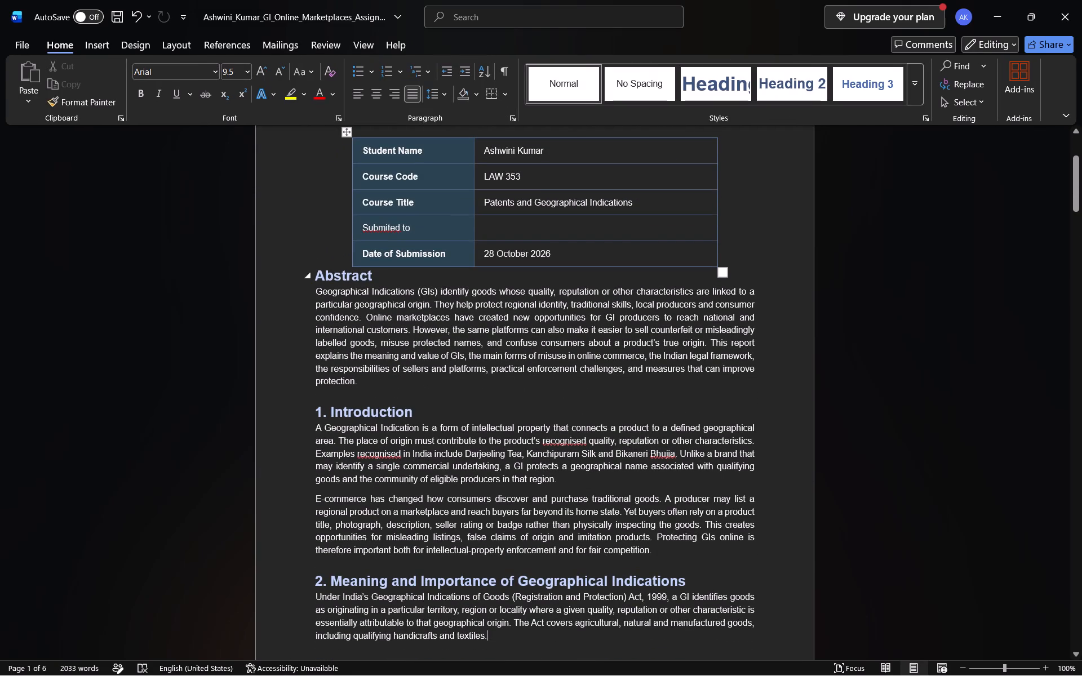
{"action": "left_click", "coordinate": [544, 225]}
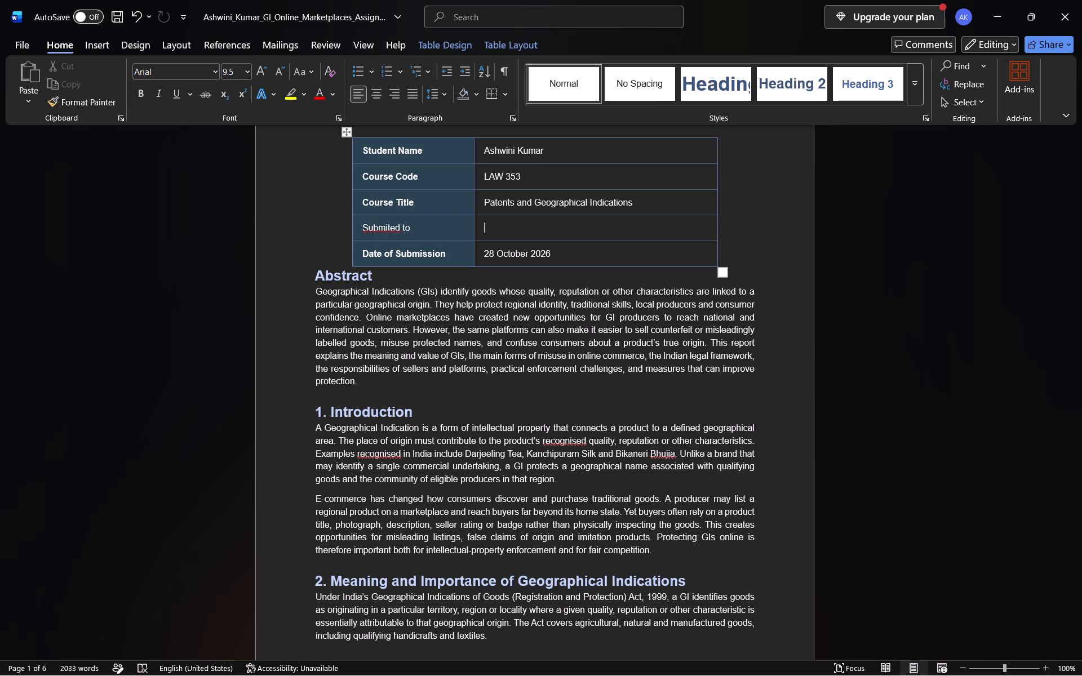
Enter the instructor's name with the title "Dr." in the cell beside "Submited to", trimming its last letter.
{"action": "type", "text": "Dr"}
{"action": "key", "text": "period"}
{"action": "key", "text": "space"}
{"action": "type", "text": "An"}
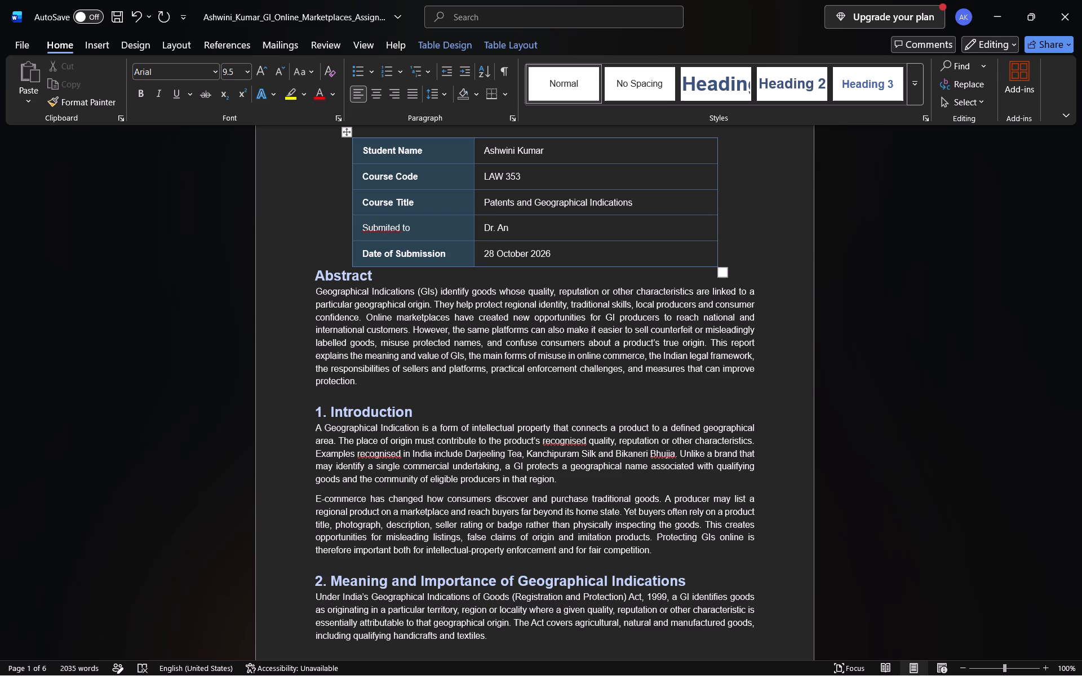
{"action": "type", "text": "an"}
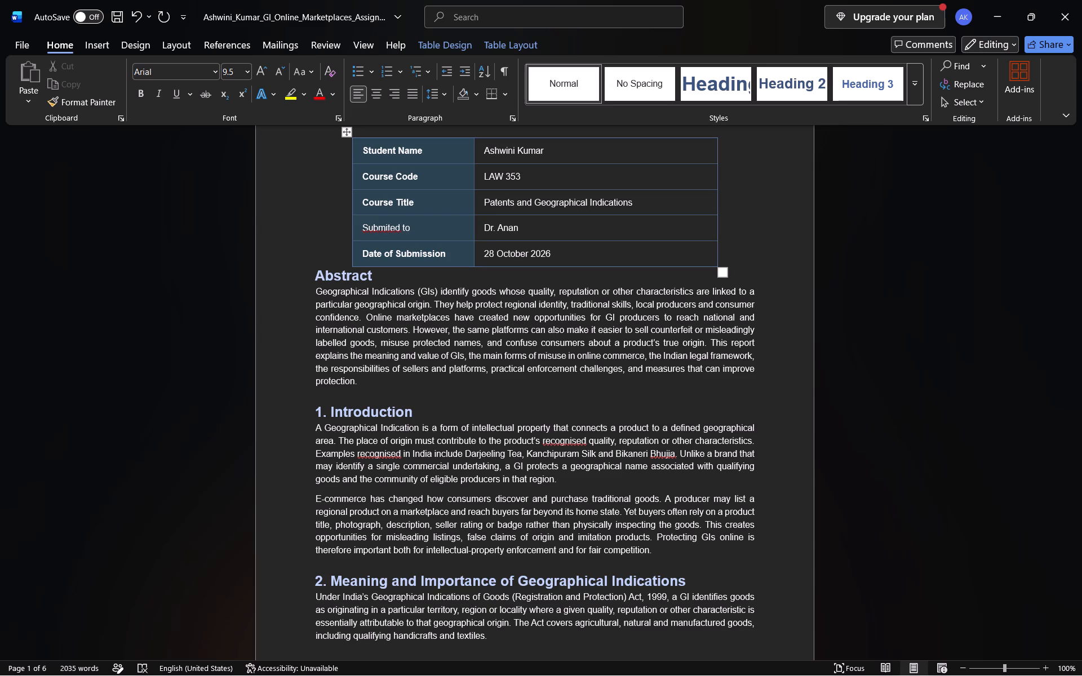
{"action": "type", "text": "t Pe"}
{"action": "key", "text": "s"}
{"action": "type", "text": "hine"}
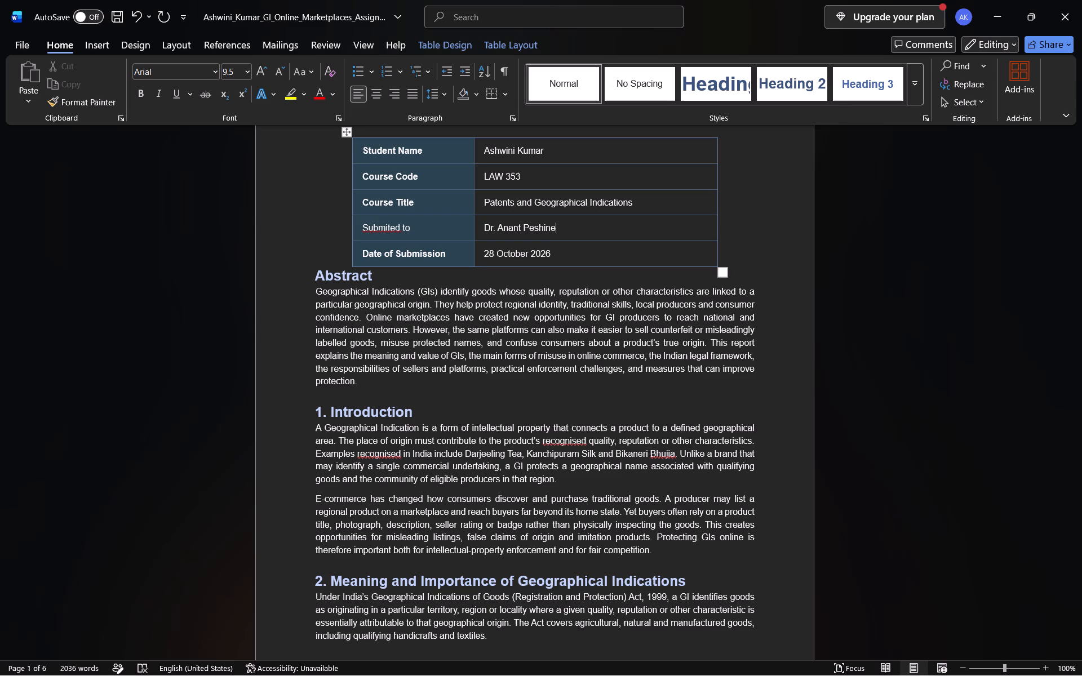
{"action": "scroll", "coordinate": [767, 267], "scroll_direction": "up", "scroll_amount": 1}
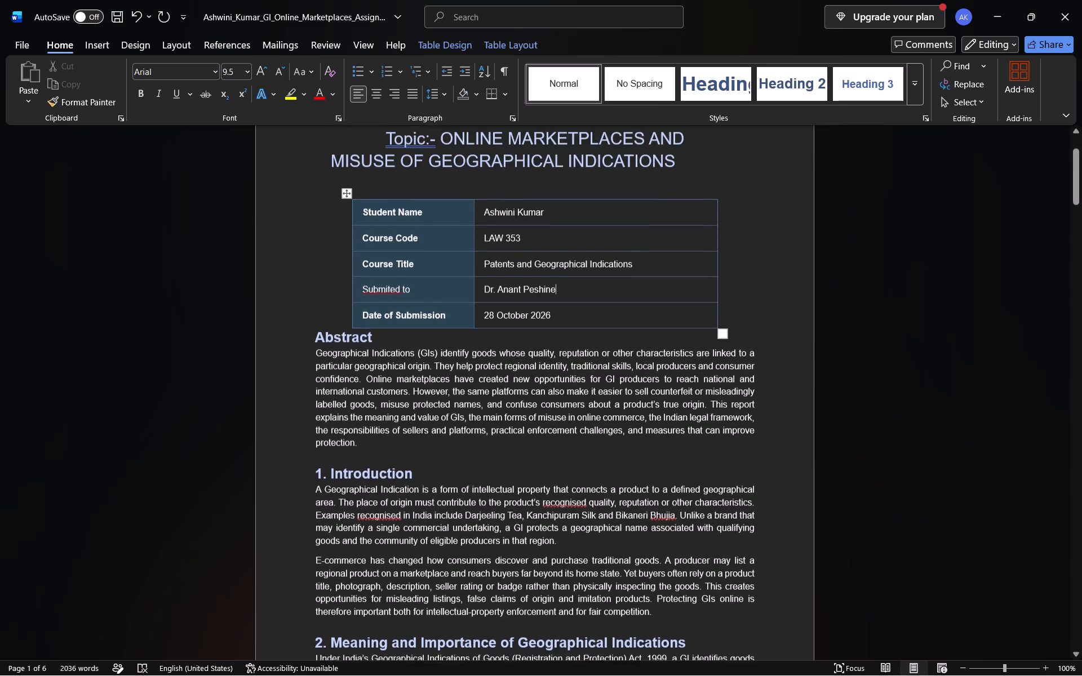
{"action": "scroll", "coordinate": [767, 267], "scroll_direction": "up", "scroll_amount": 2}
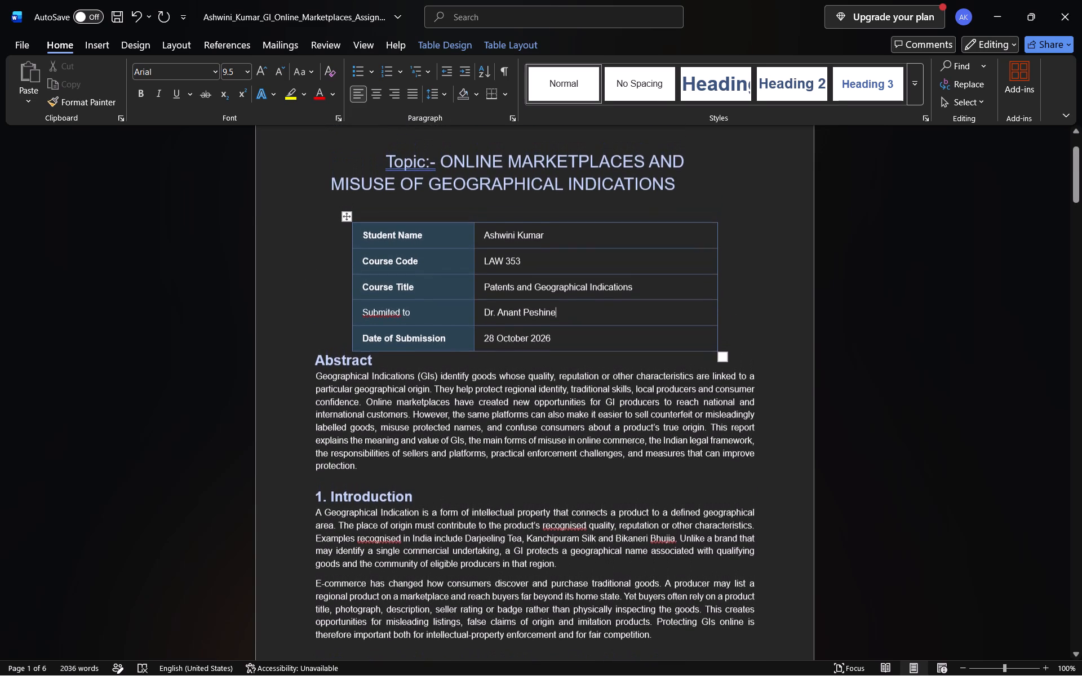
{"action": "scroll", "coordinate": [767, 267], "scroll_direction": "up", "scroll_amount": 2}
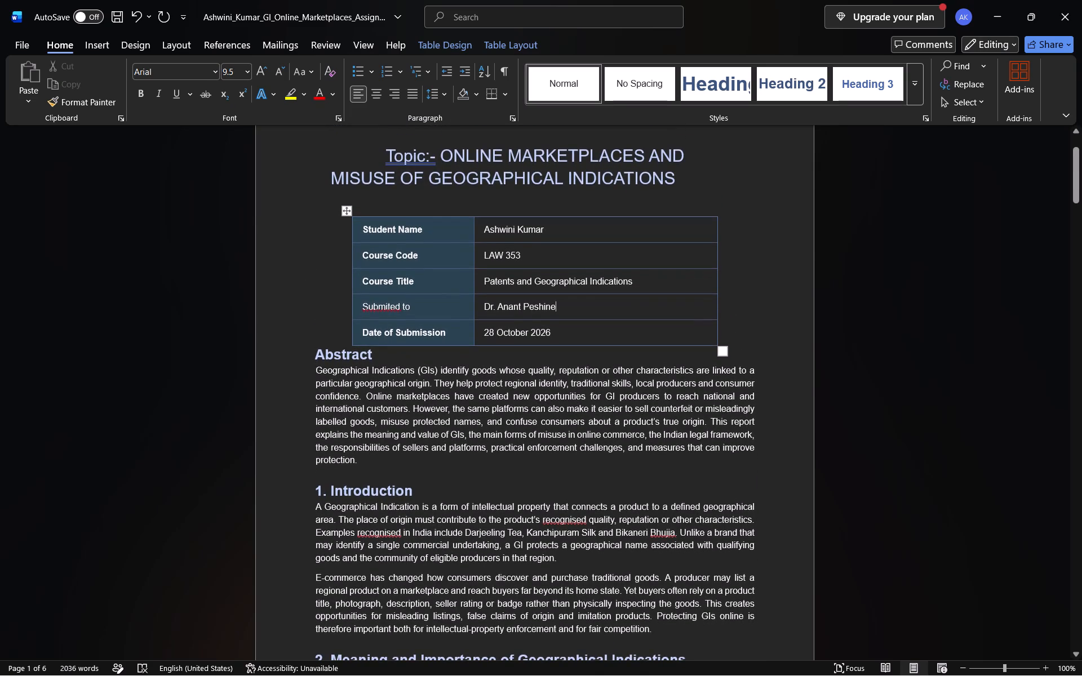
{"action": "key", "text": "BackSpace"}
{"action": "scroll", "coordinate": [698, 292], "scroll_direction": "up", "scroll_amount": 1}
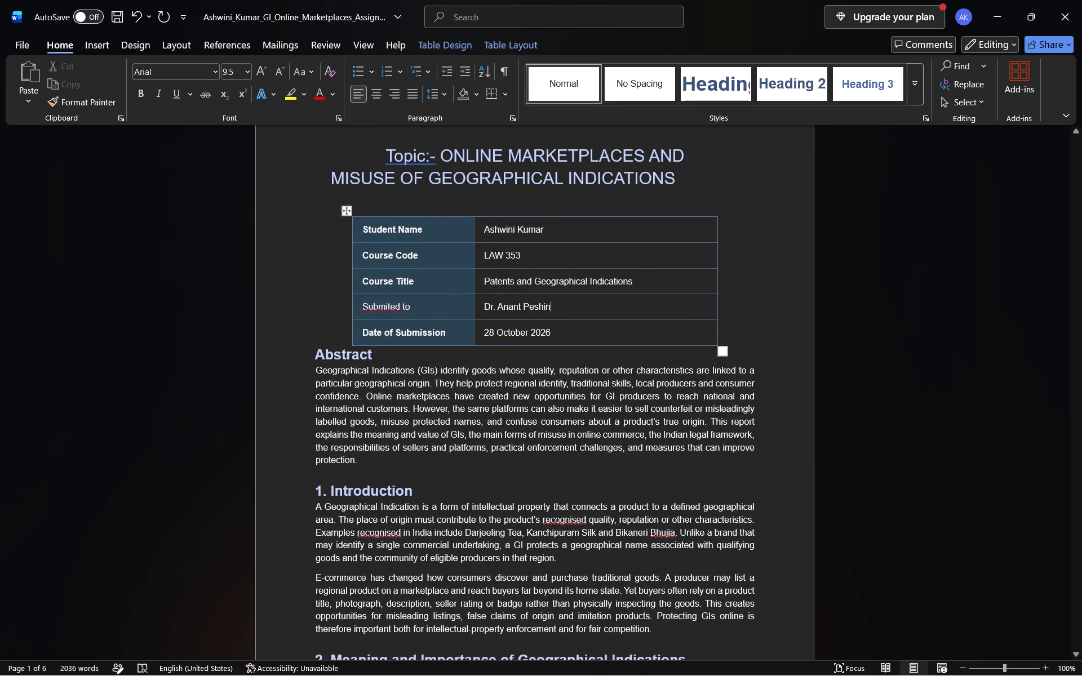
{"action": "scroll", "coordinate": [698, 292], "scroll_direction": "up", "scroll_amount": 1}
Switch to Chrome and search Google for "lpu logo" in a new tab.
{"action": "key", "text": "alt+Tab"}
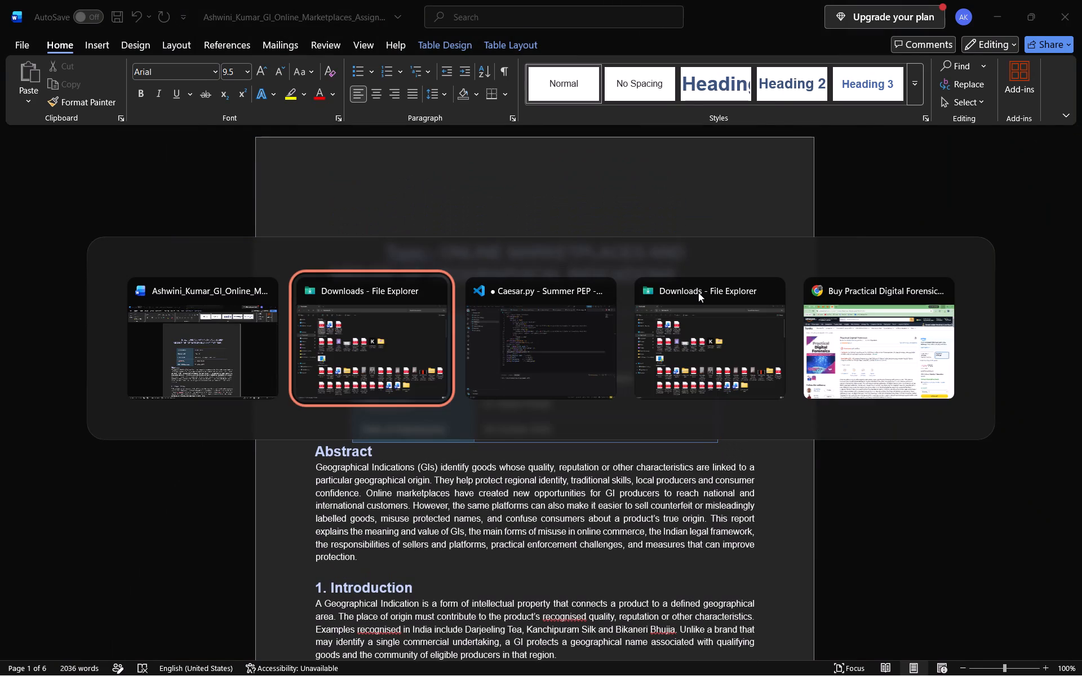
{"action": "key", "text": "alt+Tab"}
{"action": "key", "text": "alt+Tab"}
{"action": "key", "text": "alt+Tab"}
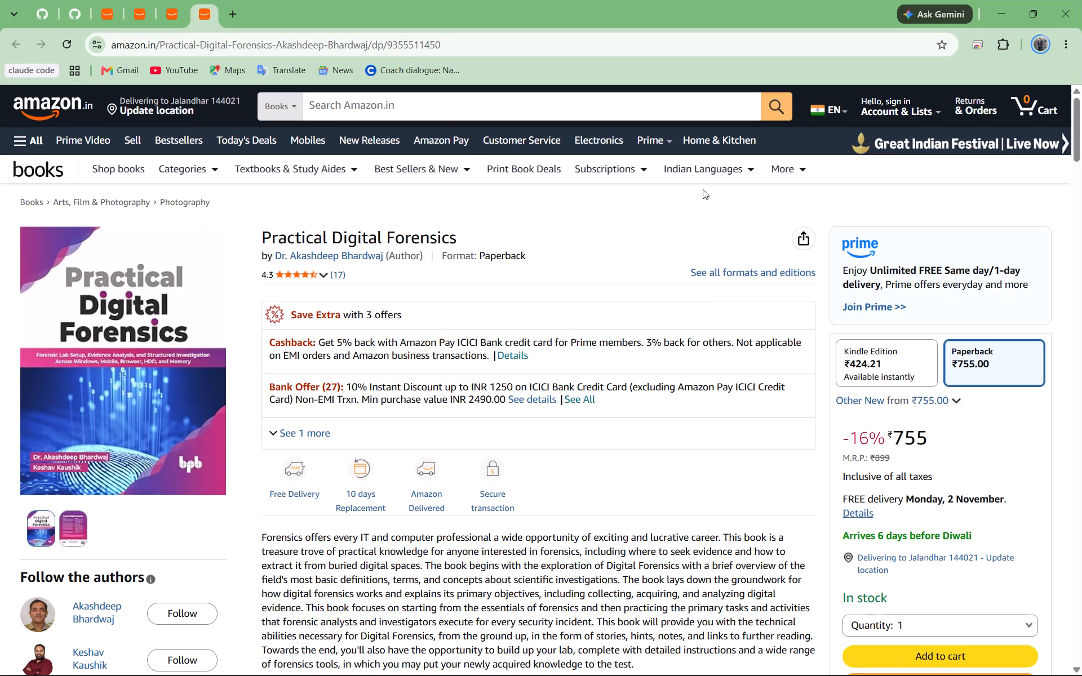
{"action": "left_click", "coordinate": [225, 7]}
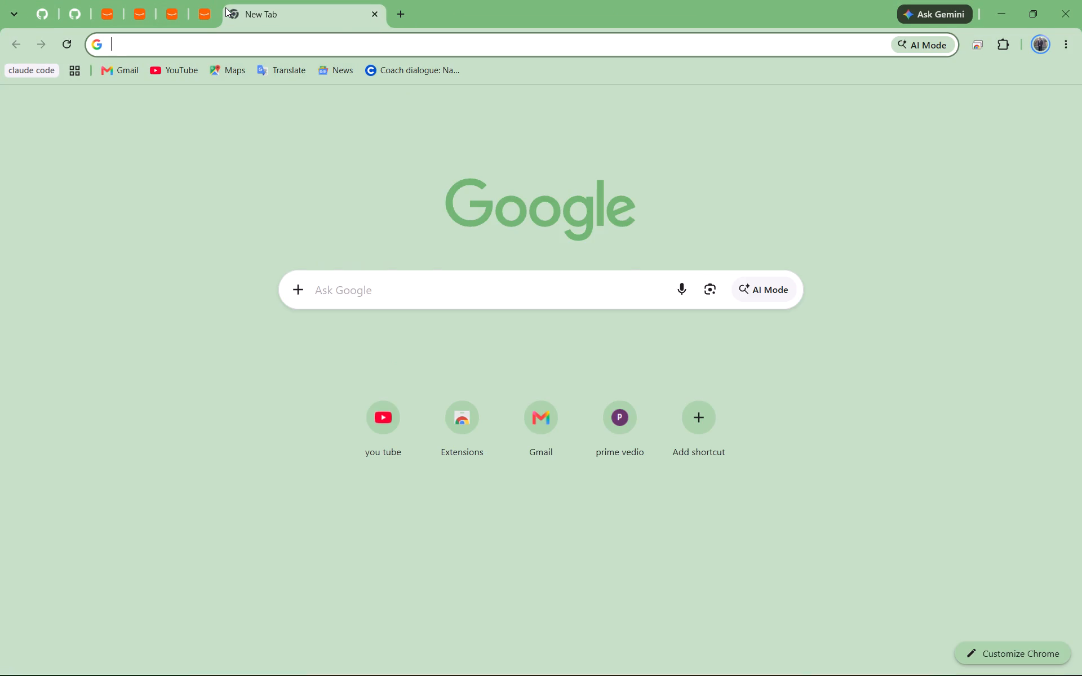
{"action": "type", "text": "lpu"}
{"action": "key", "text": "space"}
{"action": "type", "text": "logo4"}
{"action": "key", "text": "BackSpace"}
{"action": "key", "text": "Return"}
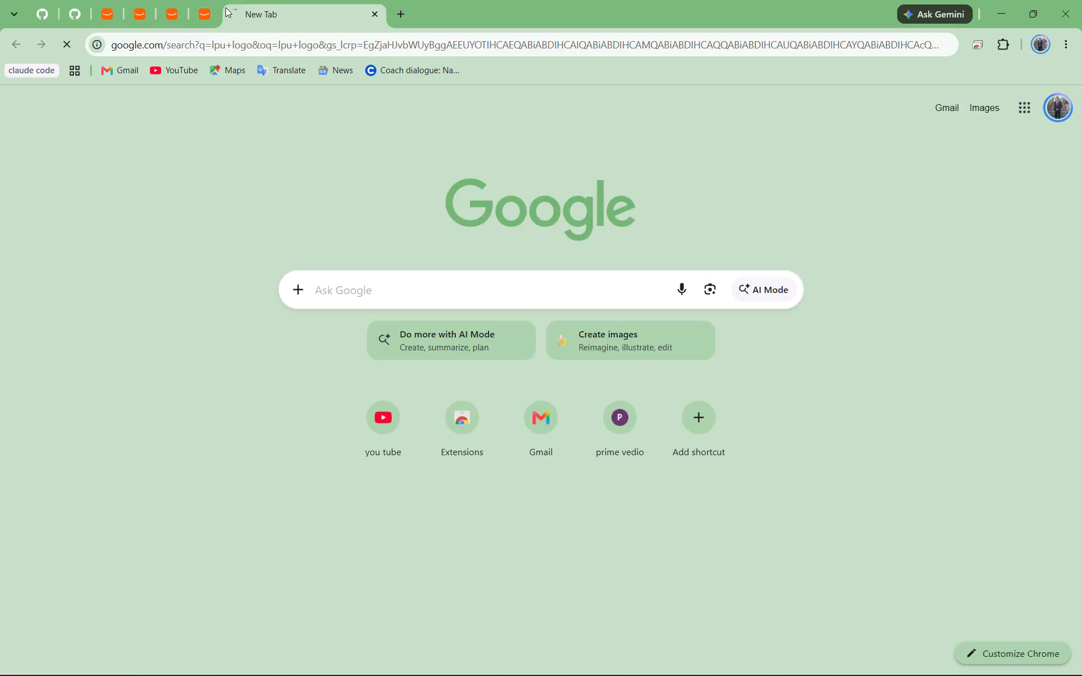
Open the Pinterest page of the Lovely Professional University logo from the image results and bring up the logo image's options.
{"action": "left_click", "coordinate": [409, 324]}
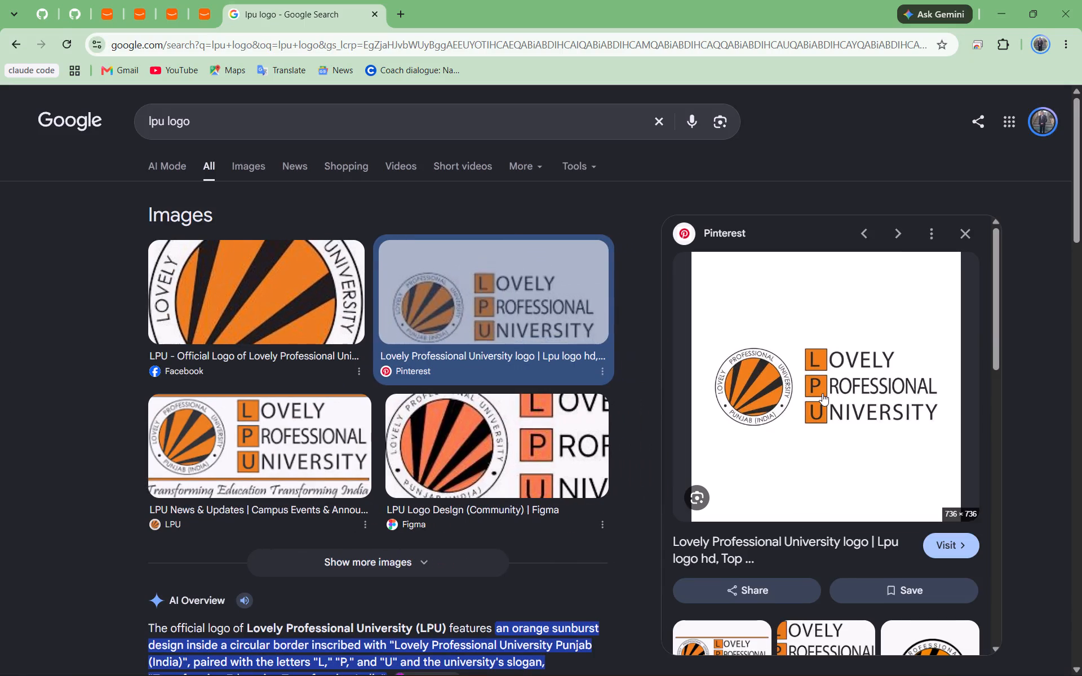
{"action": "left_click", "coordinate": [822, 393]}
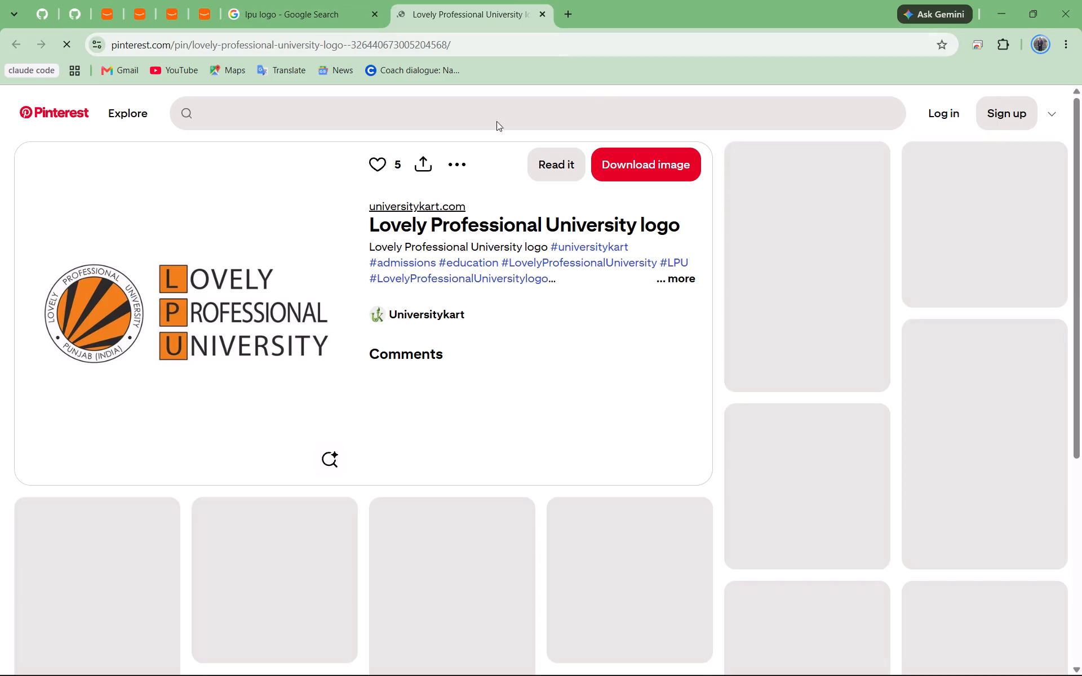
{"action": "right_click", "coordinate": [218, 305]}
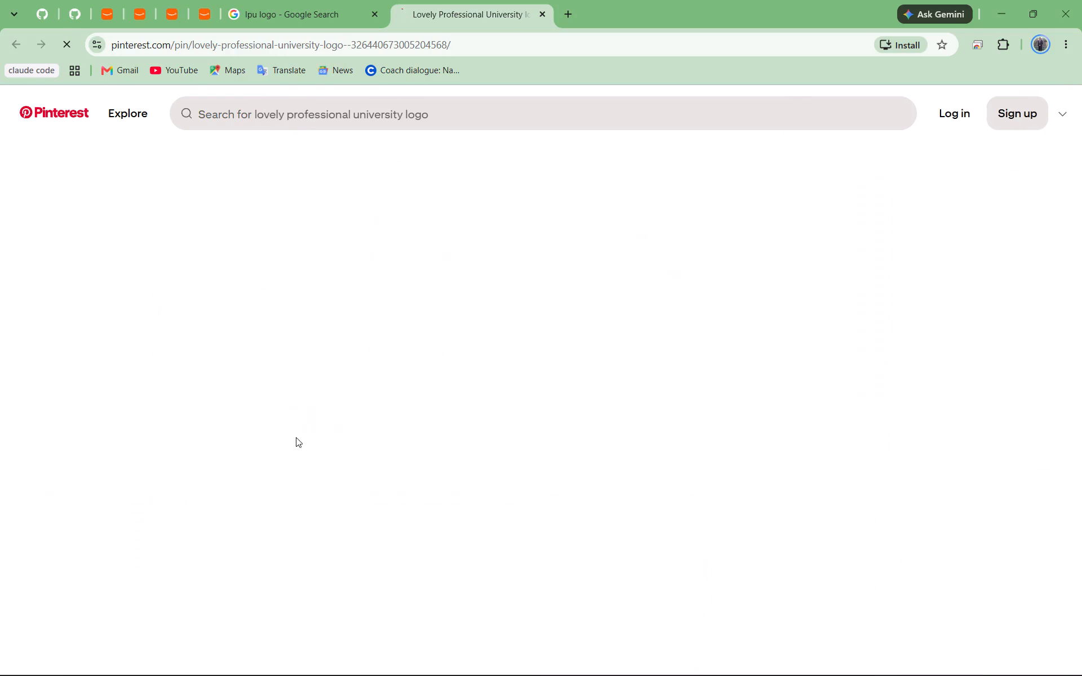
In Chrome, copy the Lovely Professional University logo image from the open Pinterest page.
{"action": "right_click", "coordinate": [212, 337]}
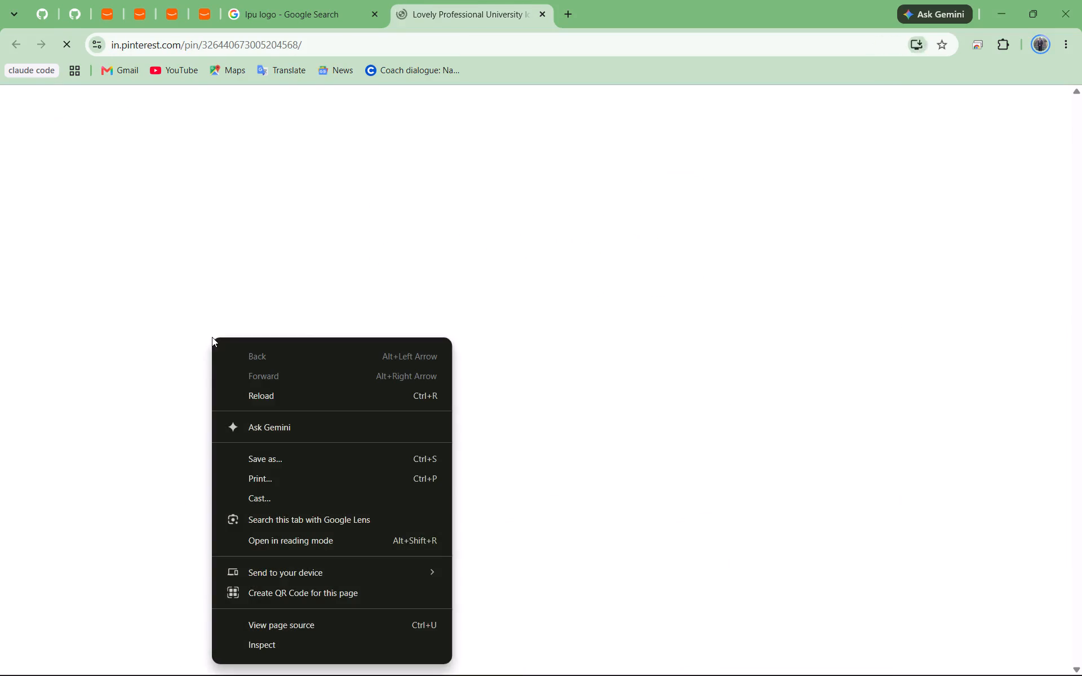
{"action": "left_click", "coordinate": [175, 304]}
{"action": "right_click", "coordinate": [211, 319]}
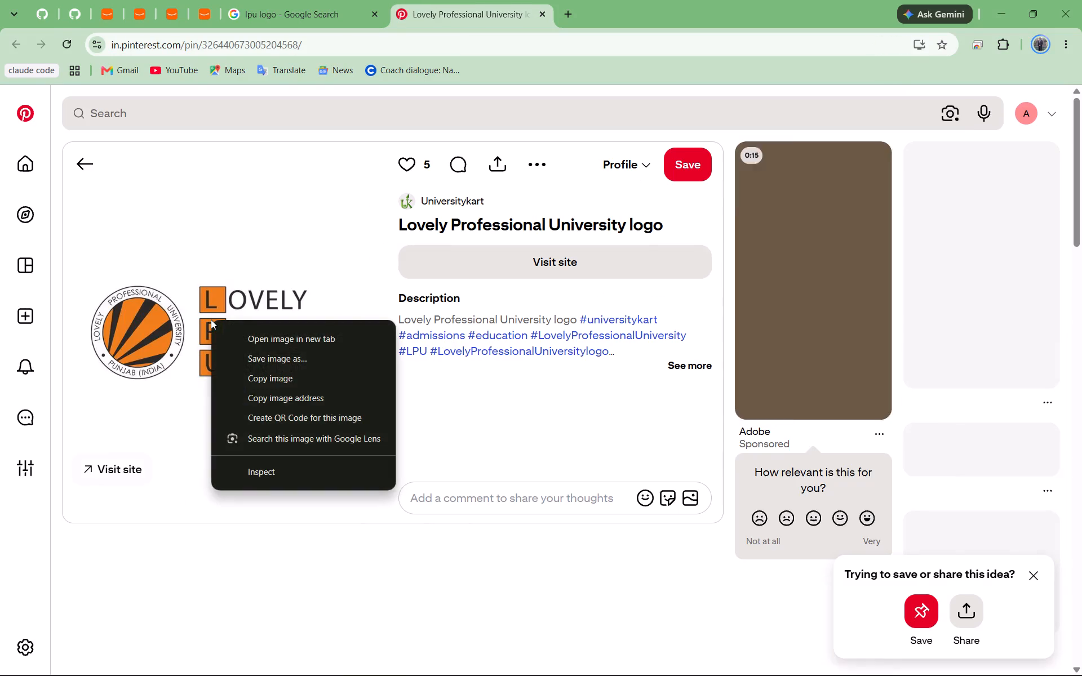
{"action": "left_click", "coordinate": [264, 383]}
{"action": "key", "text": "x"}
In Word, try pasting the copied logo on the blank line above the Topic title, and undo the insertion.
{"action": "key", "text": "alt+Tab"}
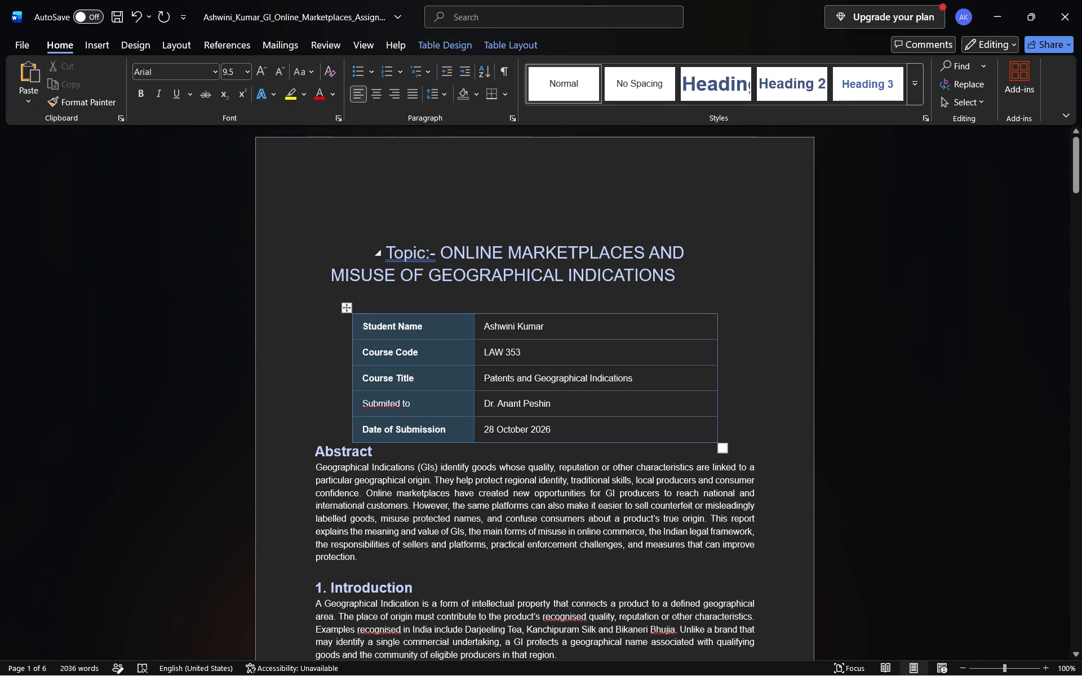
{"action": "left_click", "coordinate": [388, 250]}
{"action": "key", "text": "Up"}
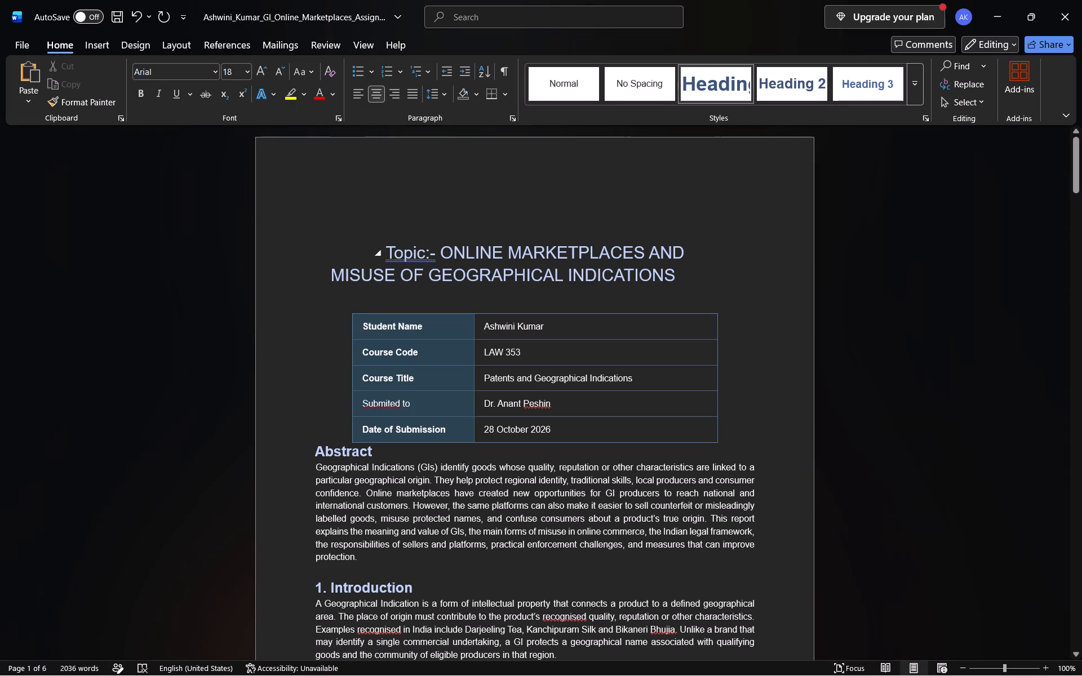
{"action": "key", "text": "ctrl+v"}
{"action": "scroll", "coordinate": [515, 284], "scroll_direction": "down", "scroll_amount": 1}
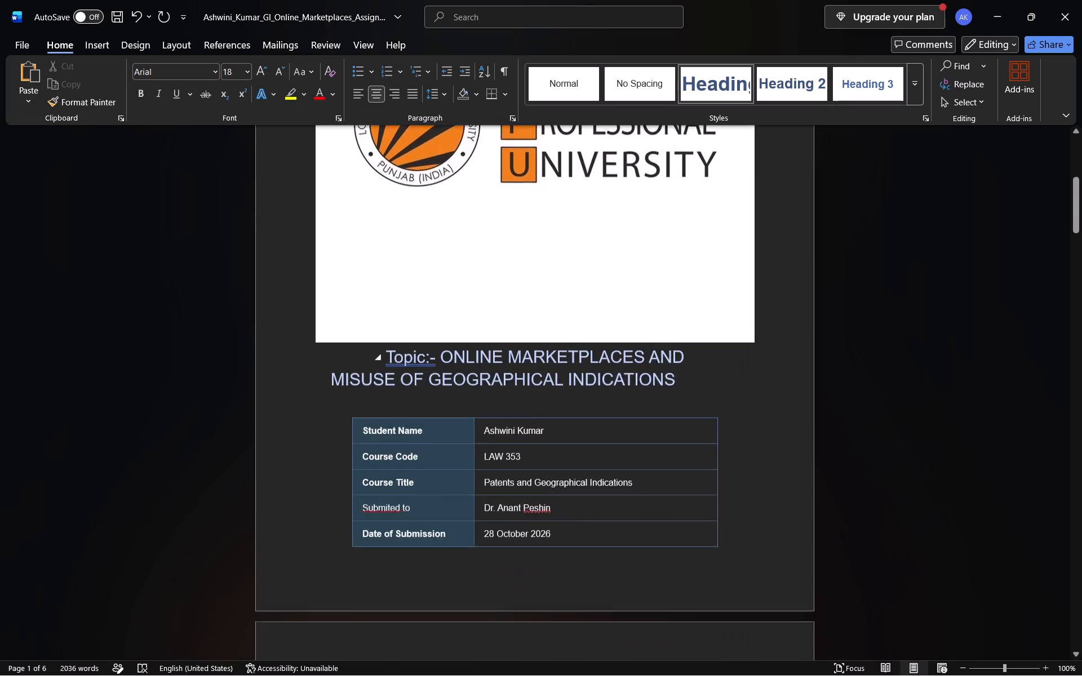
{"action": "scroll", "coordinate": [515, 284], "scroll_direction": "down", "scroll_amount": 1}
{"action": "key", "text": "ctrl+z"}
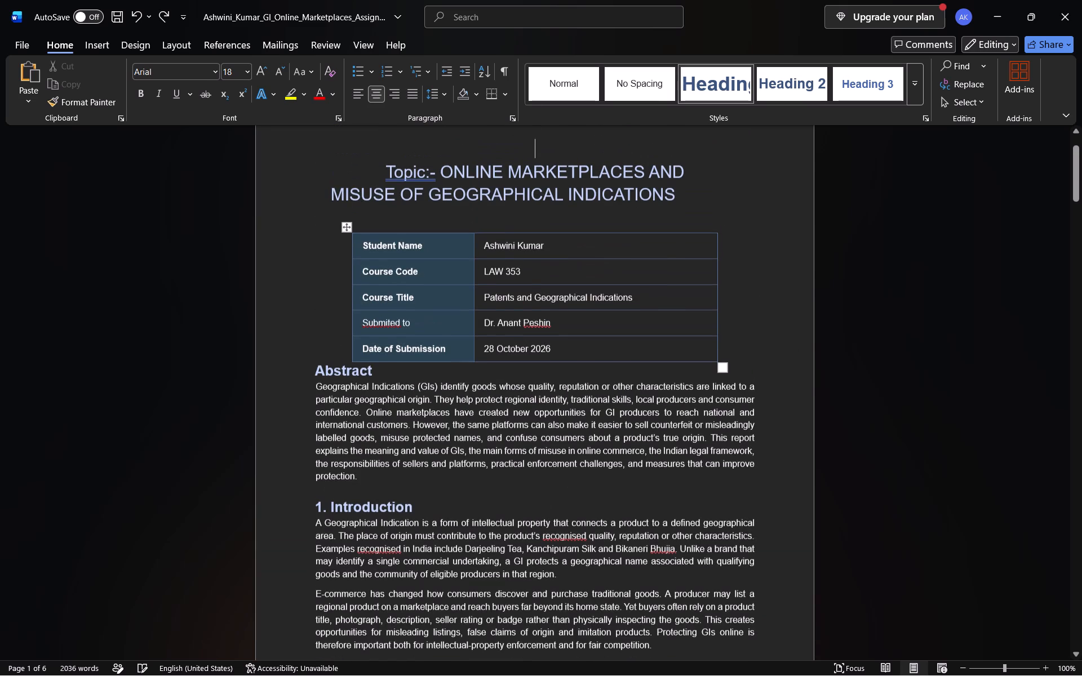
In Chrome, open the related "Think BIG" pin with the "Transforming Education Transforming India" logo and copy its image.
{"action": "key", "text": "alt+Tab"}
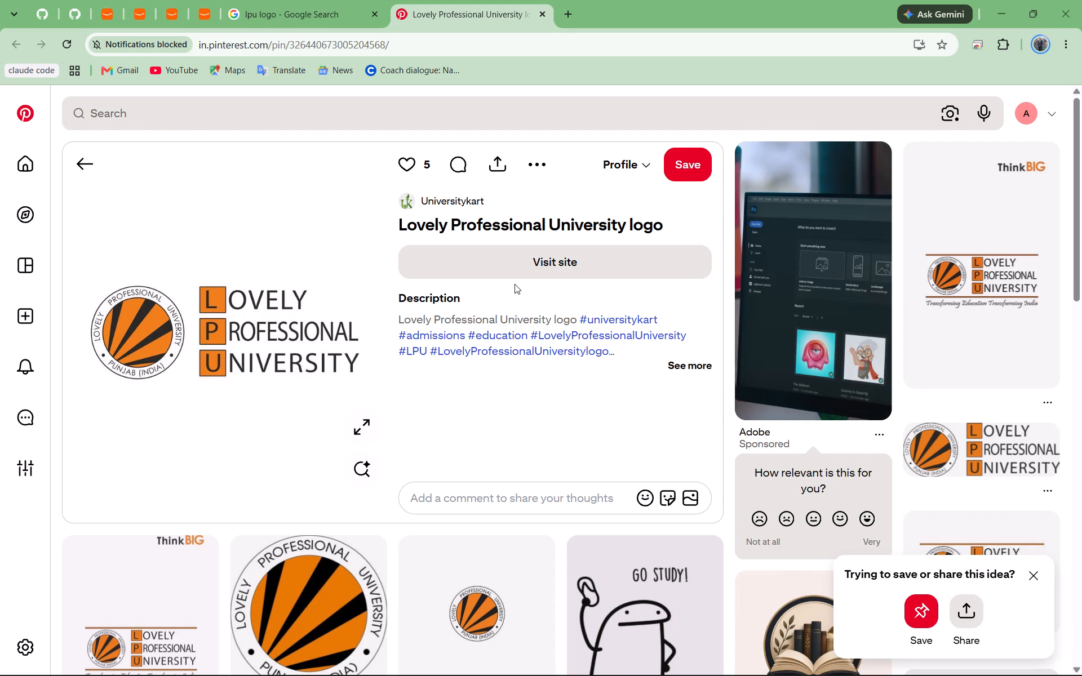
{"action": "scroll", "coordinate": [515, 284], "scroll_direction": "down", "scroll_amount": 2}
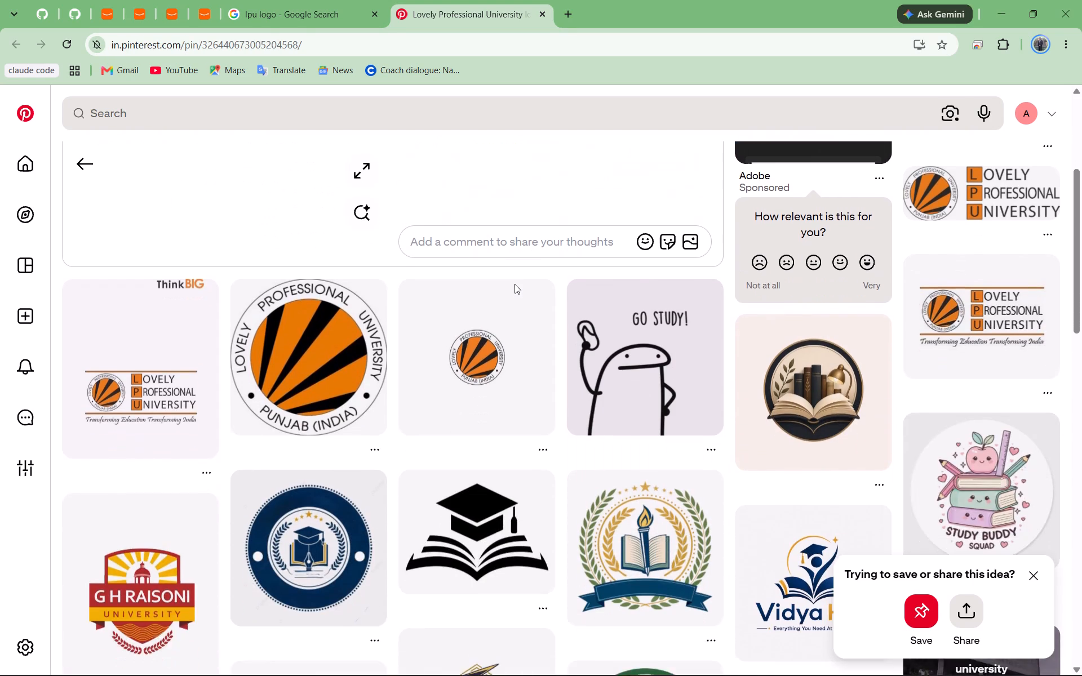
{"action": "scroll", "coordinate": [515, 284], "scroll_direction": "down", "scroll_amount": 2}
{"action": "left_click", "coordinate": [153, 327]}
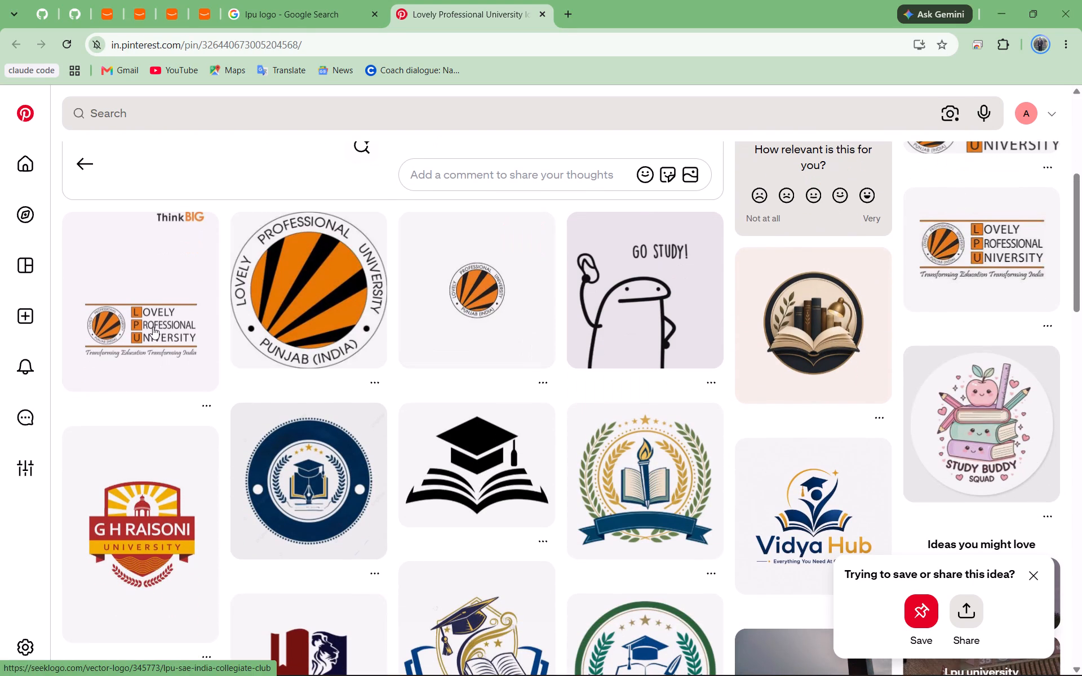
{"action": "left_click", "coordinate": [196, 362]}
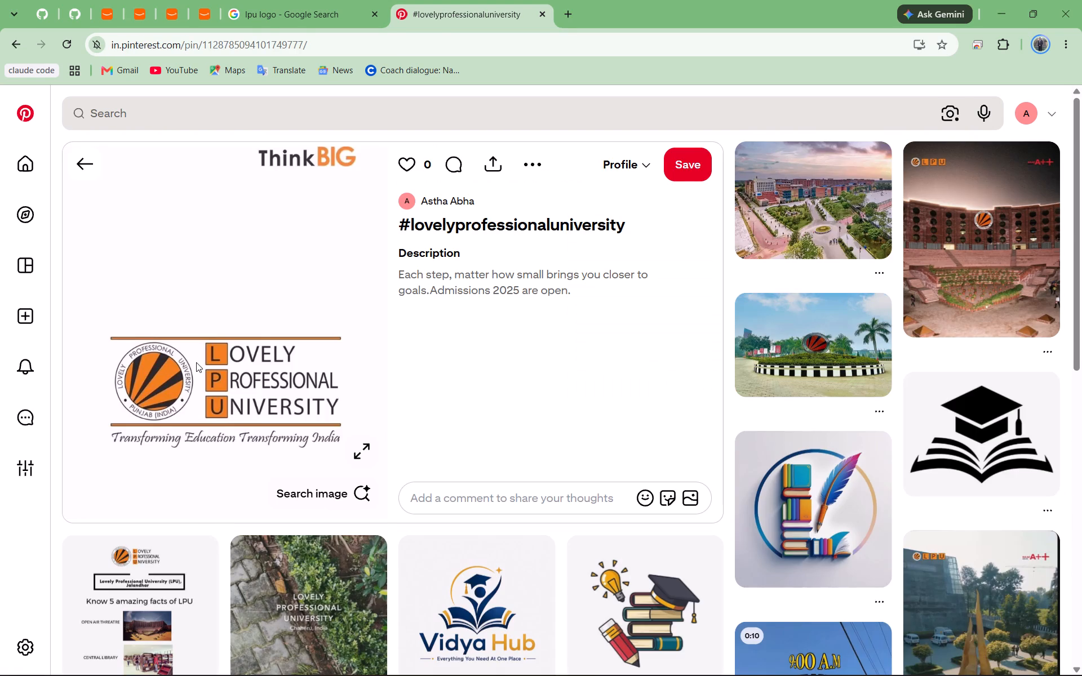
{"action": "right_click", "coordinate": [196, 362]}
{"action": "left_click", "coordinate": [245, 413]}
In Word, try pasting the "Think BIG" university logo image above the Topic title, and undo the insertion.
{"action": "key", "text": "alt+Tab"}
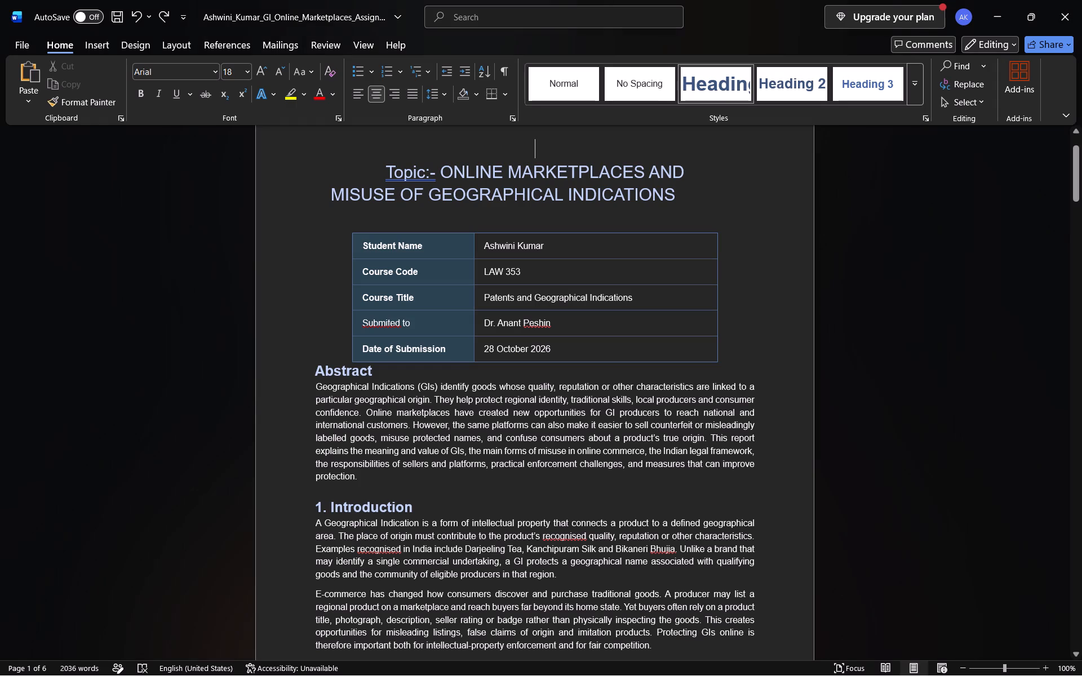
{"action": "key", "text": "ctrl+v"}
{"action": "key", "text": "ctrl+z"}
In Chrome, copy the "LPU News & Updates" logo image from the "lpu logo" Google search results.
{"action": "key", "text": "alt+Tab"}
{"action": "scroll", "coordinate": [305, 220], "scroll_direction": "right", "scroll_amount": 10}
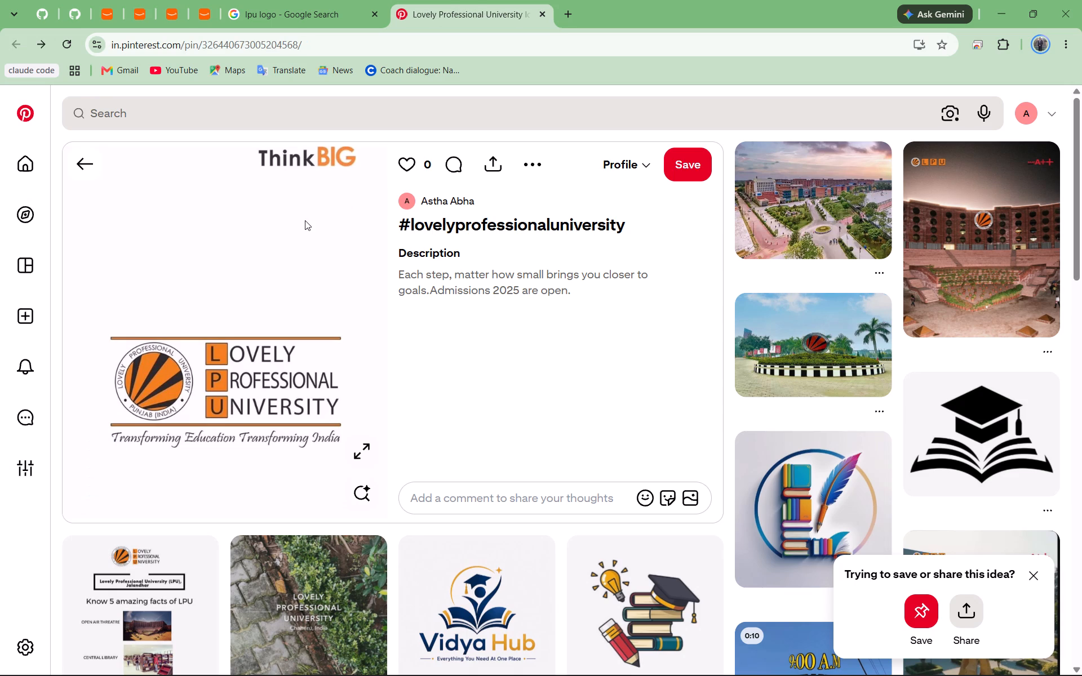
{"action": "scroll", "coordinate": [305, 220], "scroll_direction": "right", "scroll_amount": 10}
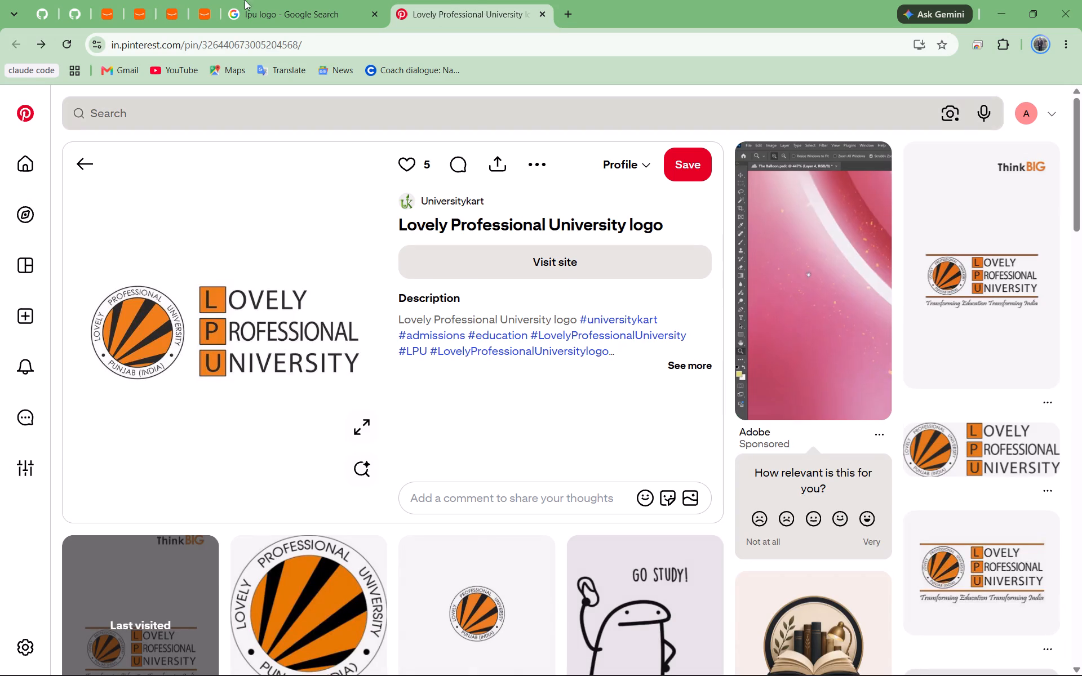
{"action": "left_click", "coordinate": [361, 0]}
{"action": "scroll", "coordinate": [615, 425], "scroll_direction": "down", "scroll_amount": 1}
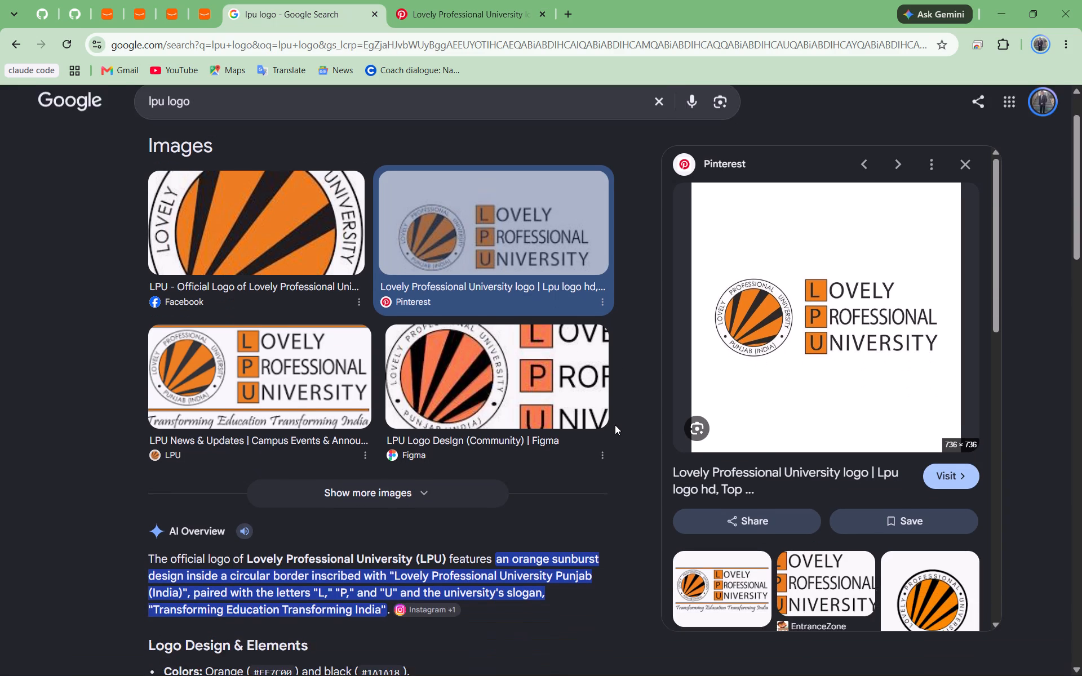
{"action": "scroll", "coordinate": [615, 425], "scroll_direction": "down", "scroll_amount": 1}
{"action": "left_click", "coordinate": [361, 369]}
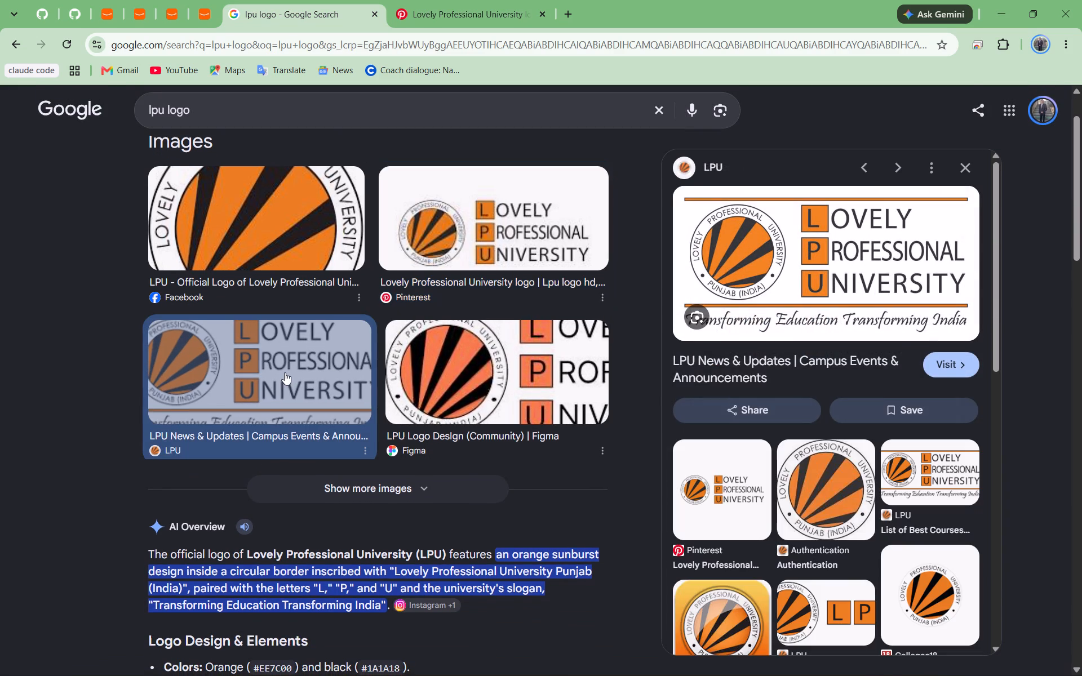
{"action": "right_click", "coordinate": [285, 372]}
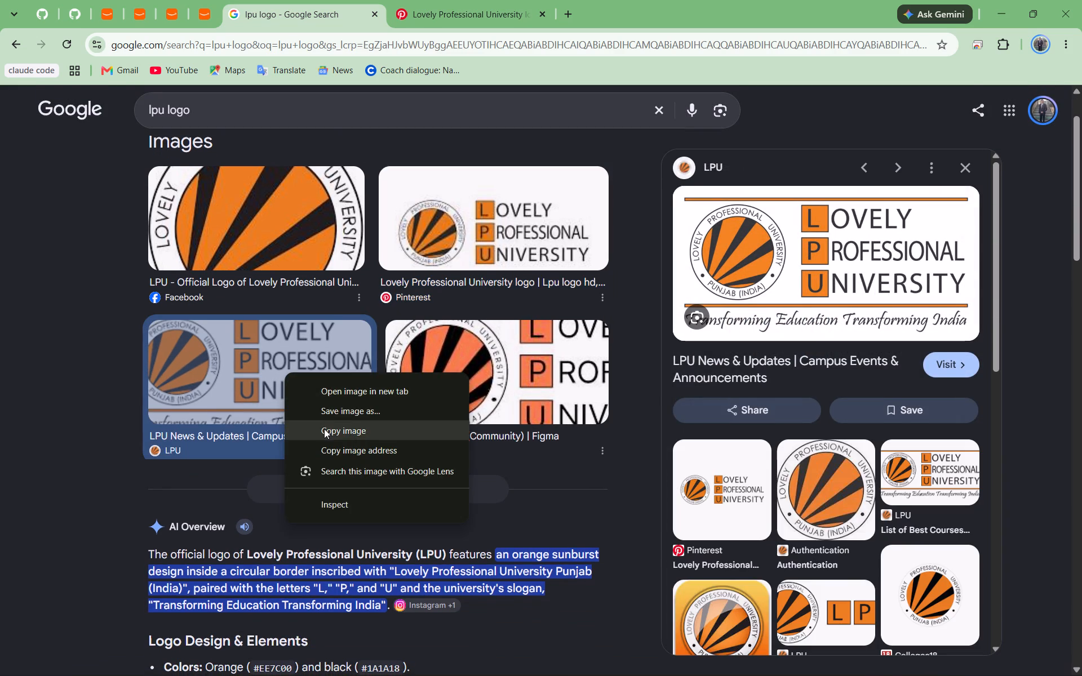
{"action": "left_click", "coordinate": [324, 429]}
In Word, paste the copied university logo on the blank line above the Topic title.
{"action": "key", "text": "alt+Tab"}
{"action": "key", "text": "ctrl+v"}
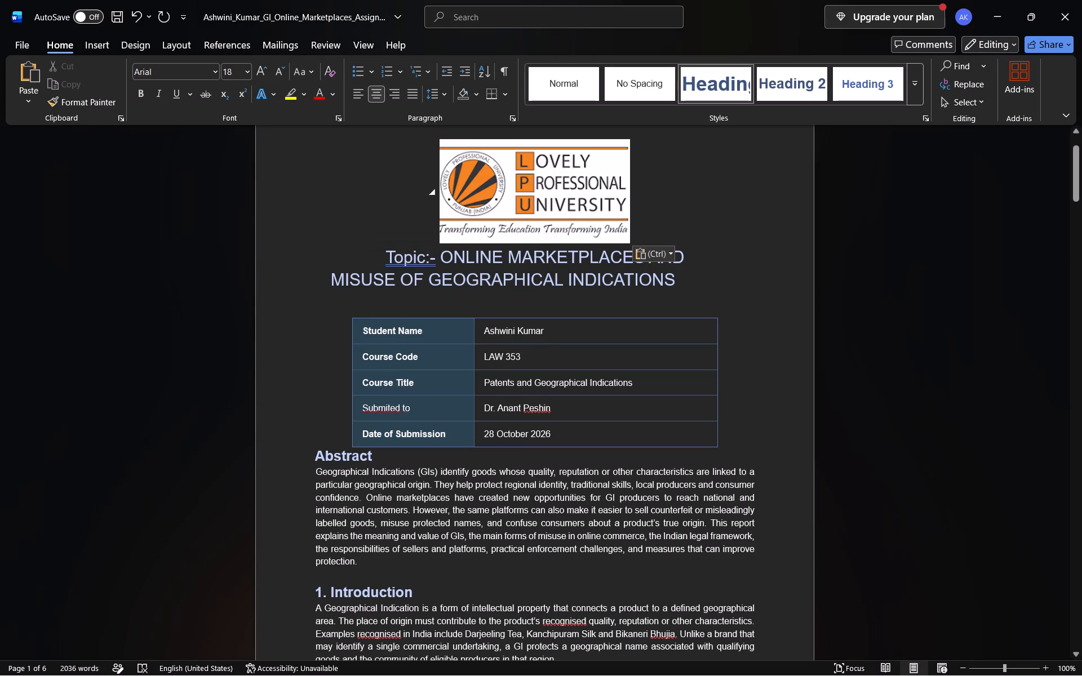
Enlarge the logo to slightly wider than the text column, with a height of about half its width.
{"action": "left_click_drag", "start_coordinate": [628, 241], "coordinate": [658, 238]}
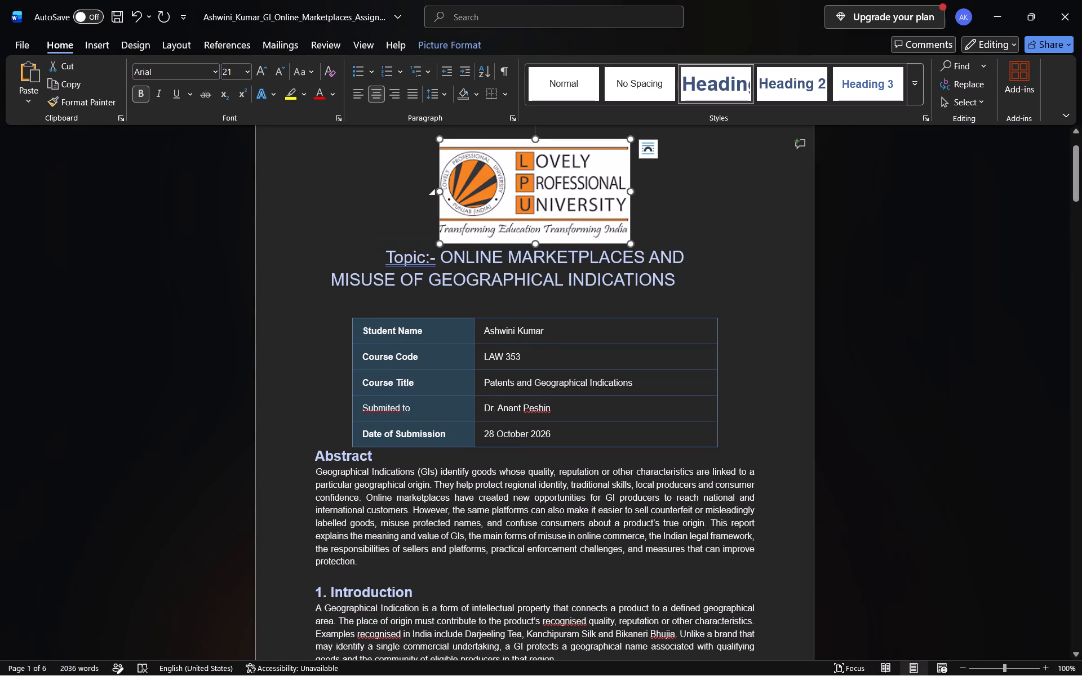
{"action": "left_click_drag", "start_coordinate": [630, 189], "coordinate": [821, 199]}
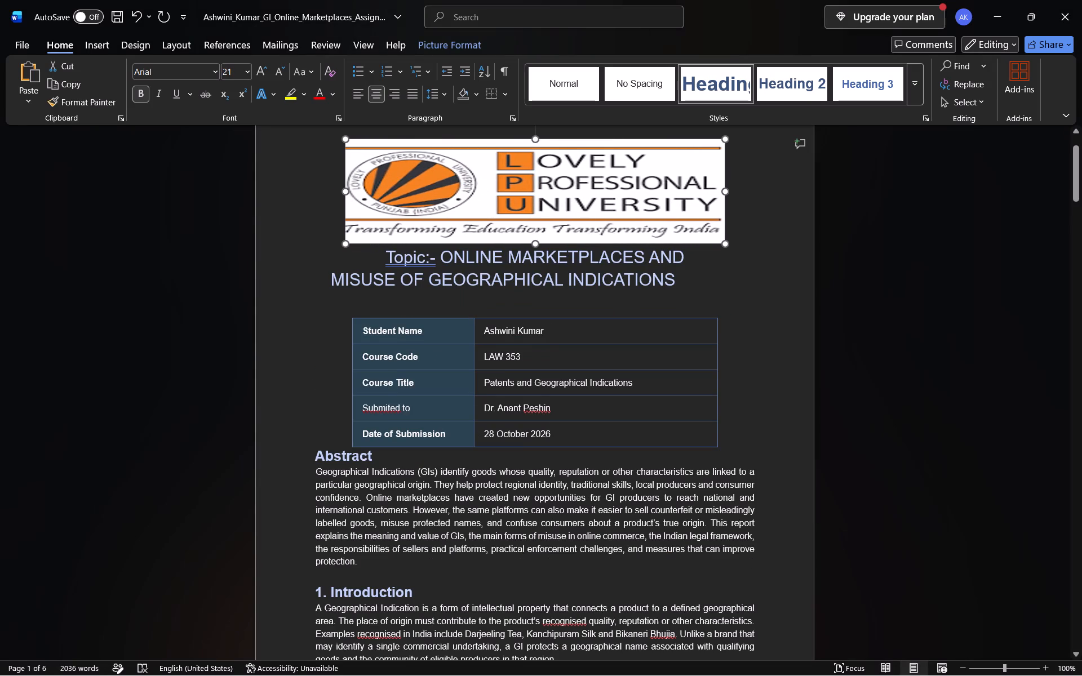
{"action": "left_click_drag", "start_coordinate": [821, 199], "coordinate": [902, 201]}
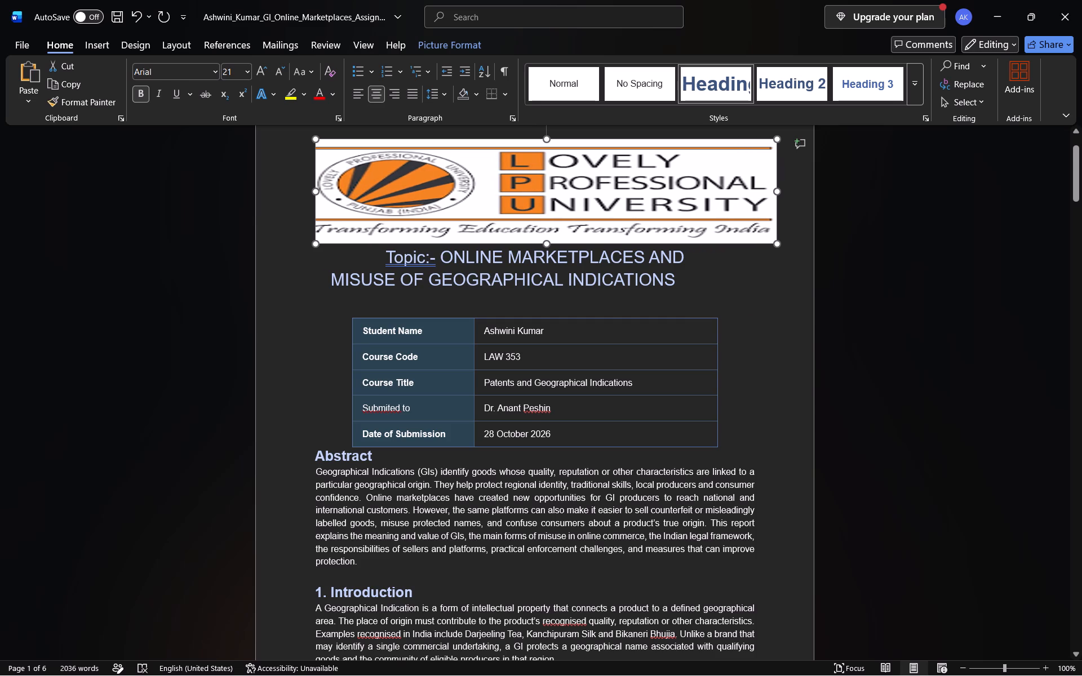
{"action": "left_click_drag", "start_coordinate": [902, 201], "coordinate": [902, 201]}
{"action": "left_click_drag", "start_coordinate": [536, 206], "coordinate": [511, 198]}
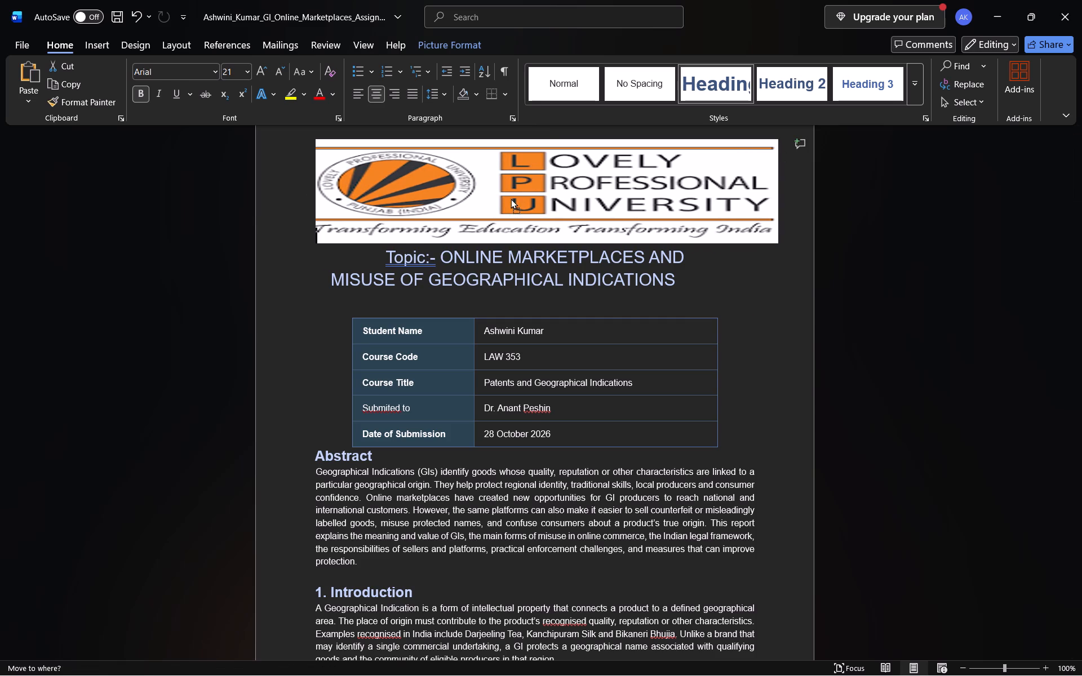
{"action": "left_click_drag", "start_coordinate": [511, 198], "coordinate": [507, 198]}
{"action": "left_click_drag", "start_coordinate": [548, 244], "coordinate": [545, 335]}
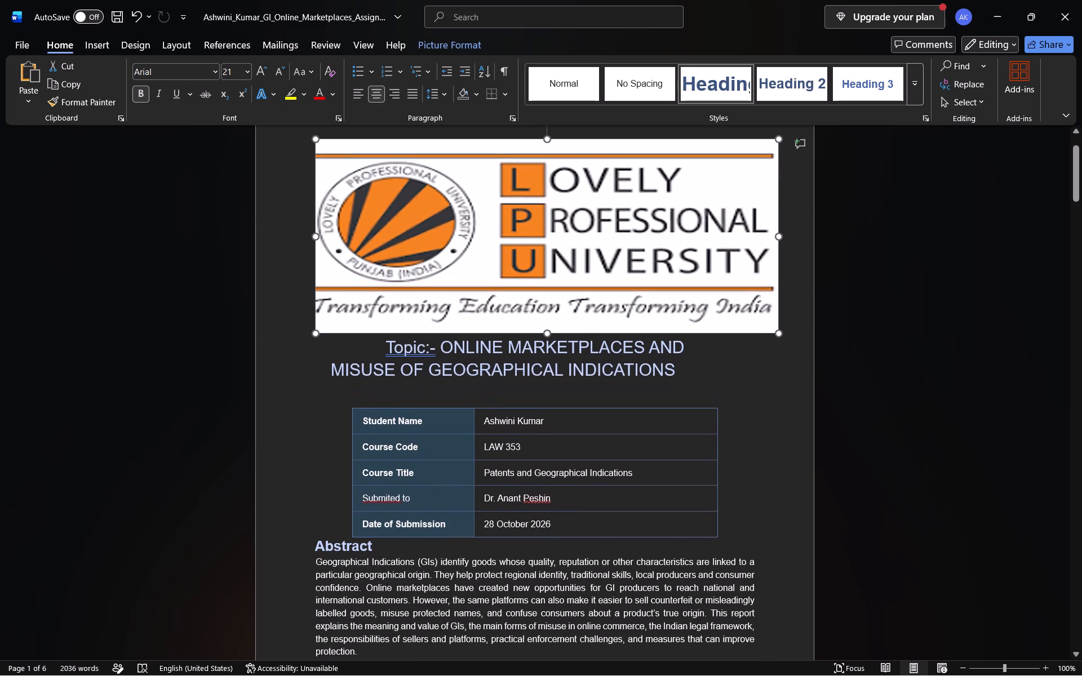
{"action": "left_click_drag", "start_coordinate": [545, 335], "coordinate": [542, 370]}
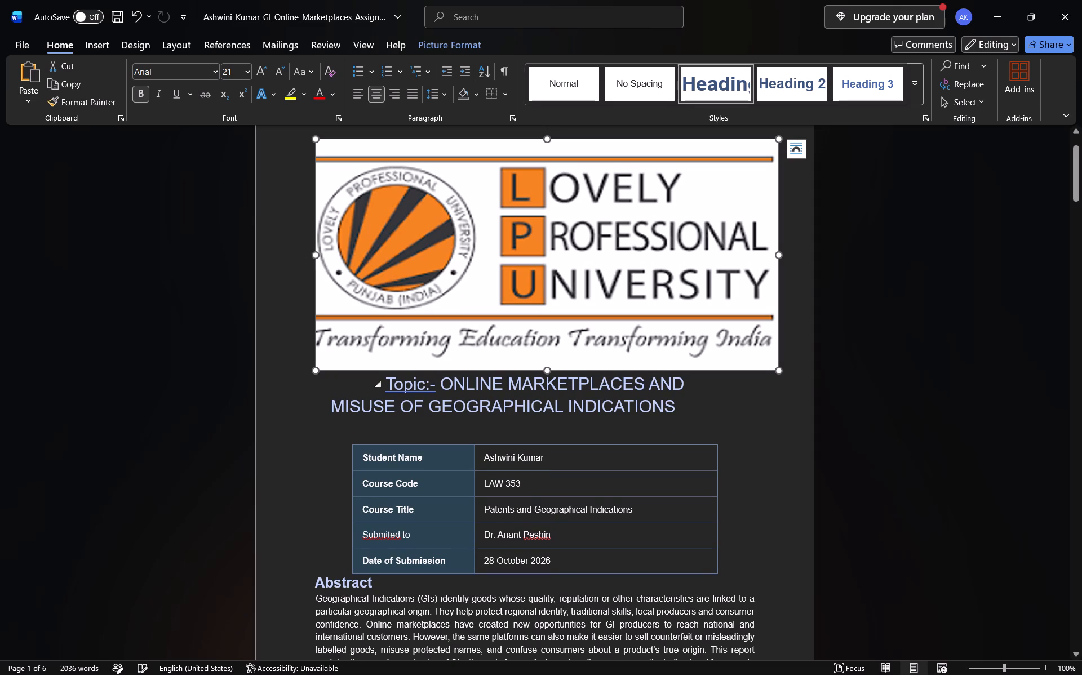
Delete the whole student and course details table between the Topic title and the Abstract.
{"action": "left_click", "coordinate": [760, 486]}
{"action": "scroll", "coordinate": [760, 486], "scroll_direction": "down", "scroll_amount": 1}
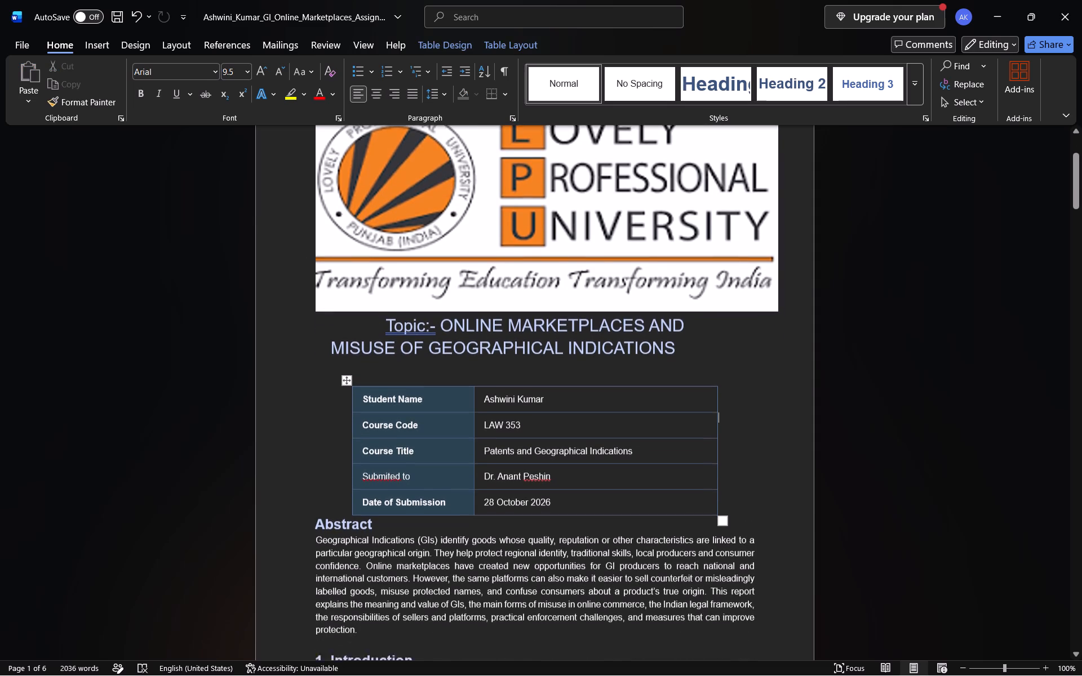
{"action": "scroll", "coordinate": [760, 486], "scroll_direction": "down", "scroll_amount": 2}
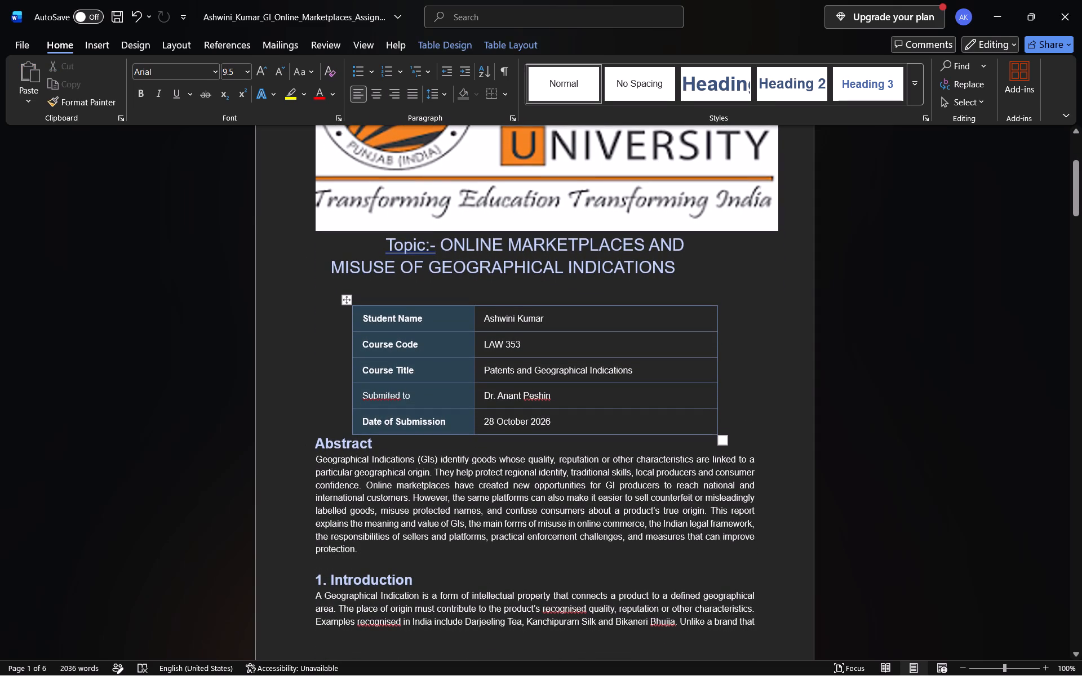
{"action": "left_click", "coordinate": [348, 300]}
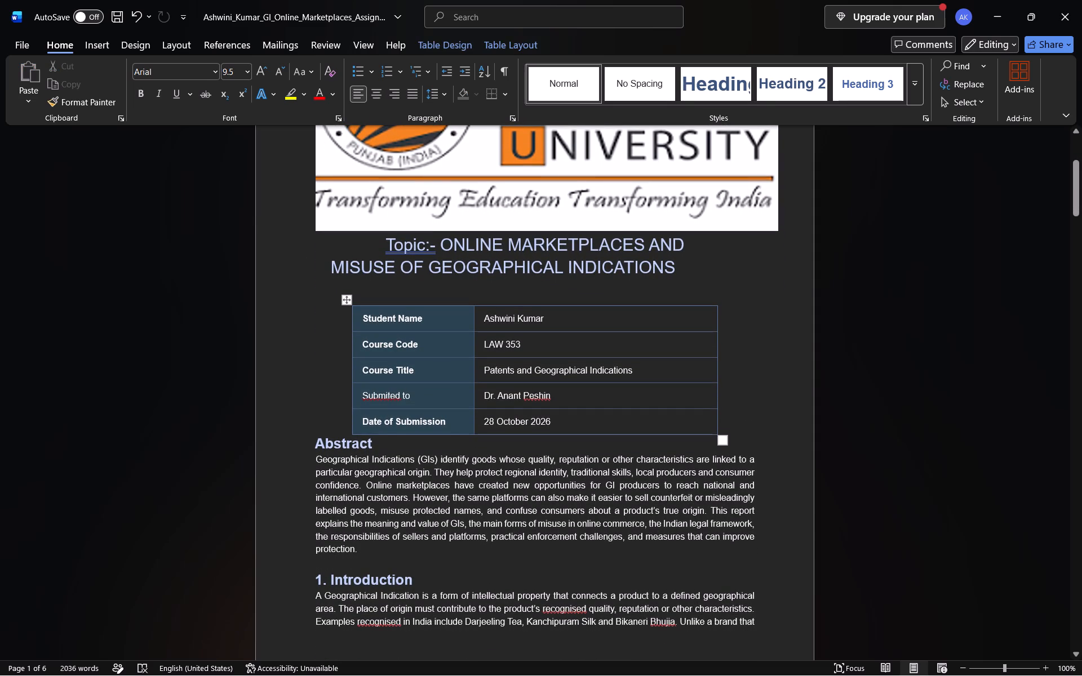
{"action": "right_click", "coordinate": [348, 300]}
{"action": "left_click", "coordinate": [397, 332]}
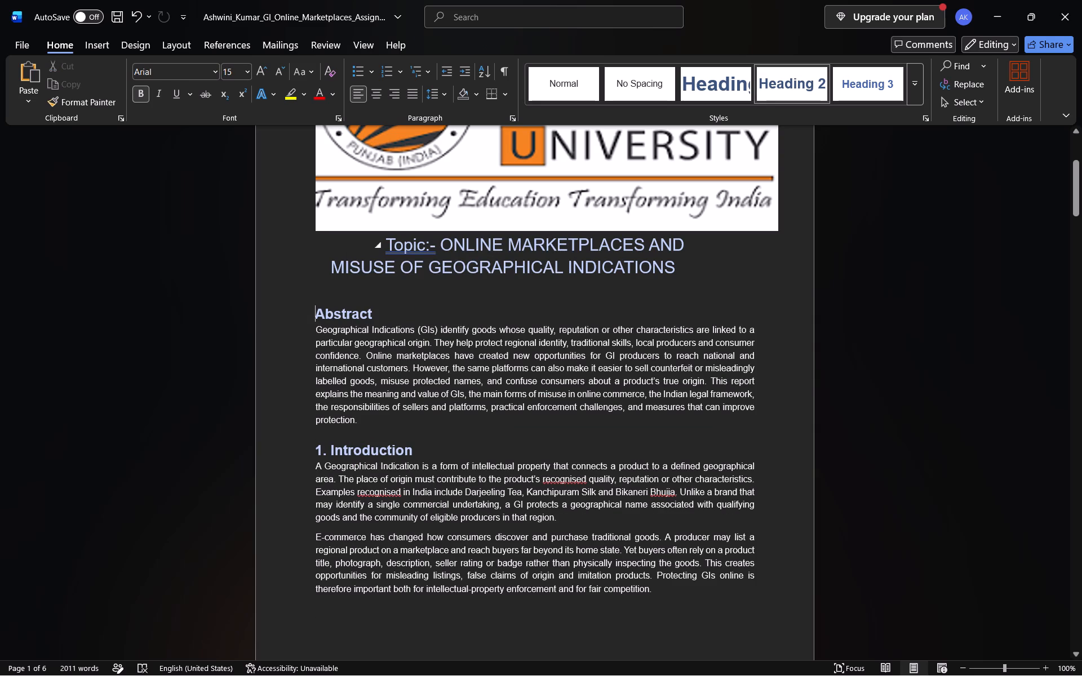
Add a new line below the Topic title reading "Name:-" followed by the student's full name.
{"action": "left_click", "coordinate": [698, 269]}
{"action": "key", "text": "Return"}
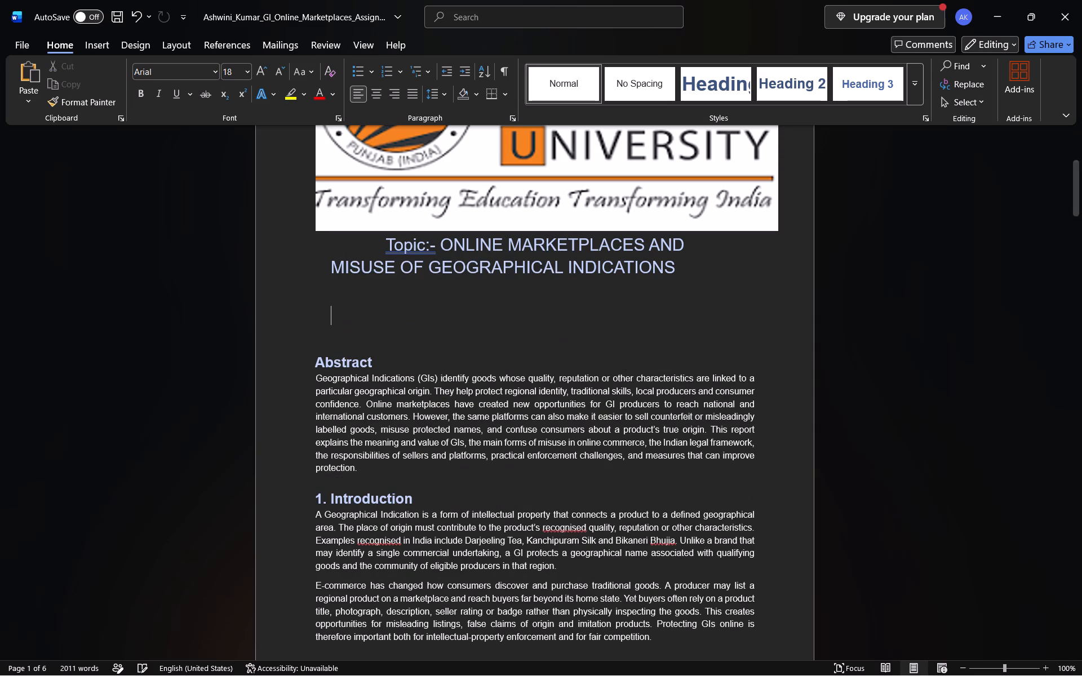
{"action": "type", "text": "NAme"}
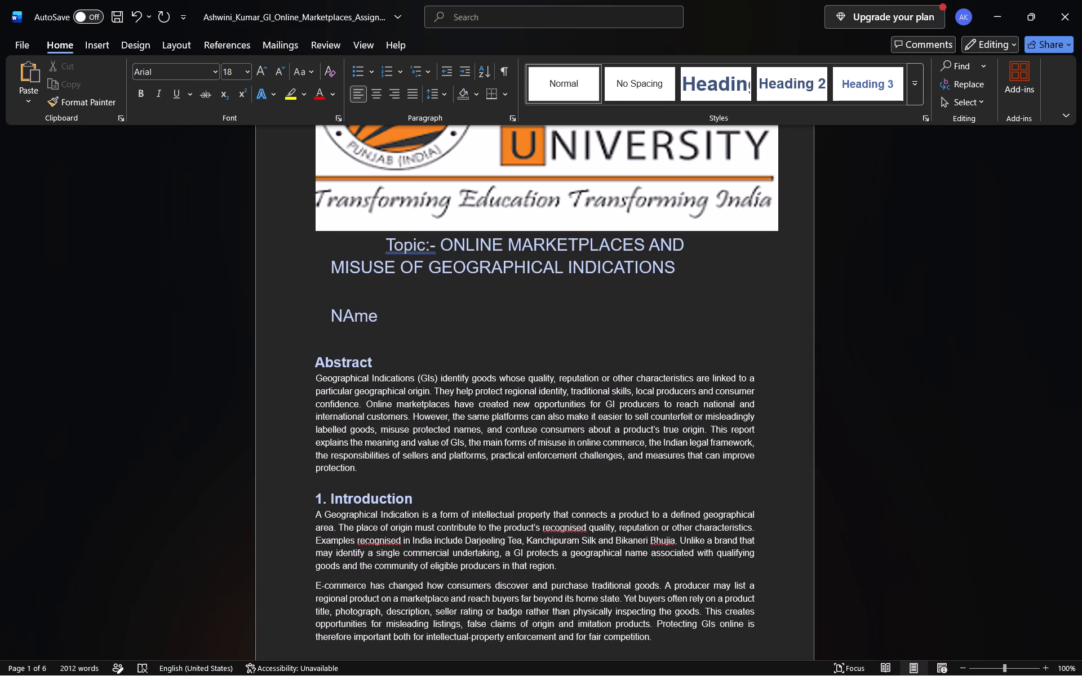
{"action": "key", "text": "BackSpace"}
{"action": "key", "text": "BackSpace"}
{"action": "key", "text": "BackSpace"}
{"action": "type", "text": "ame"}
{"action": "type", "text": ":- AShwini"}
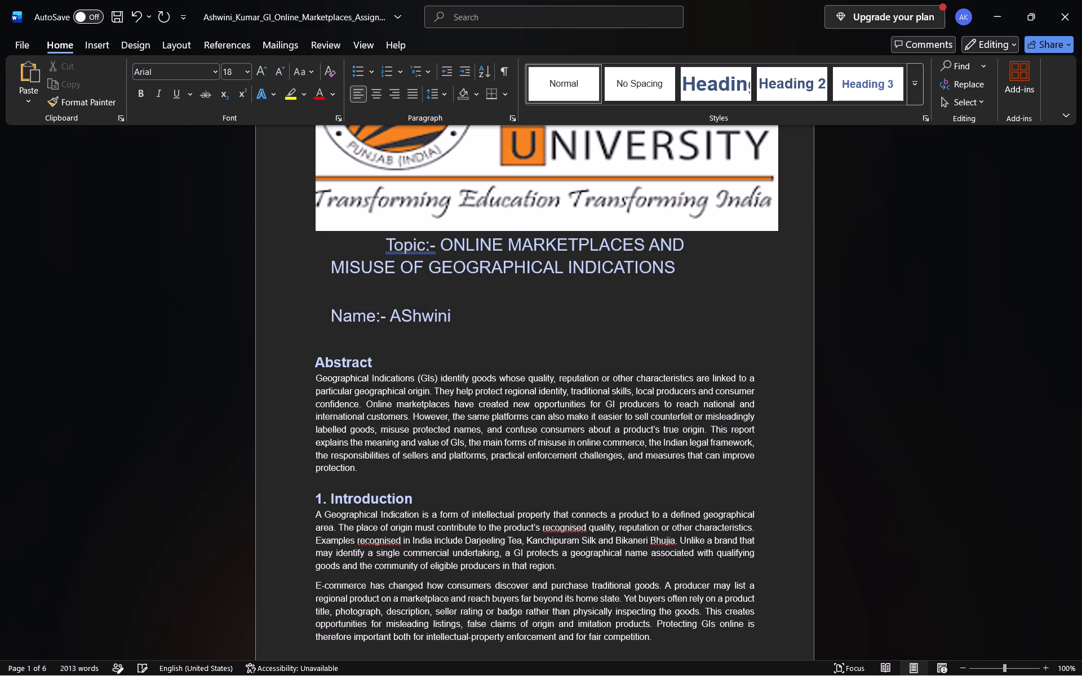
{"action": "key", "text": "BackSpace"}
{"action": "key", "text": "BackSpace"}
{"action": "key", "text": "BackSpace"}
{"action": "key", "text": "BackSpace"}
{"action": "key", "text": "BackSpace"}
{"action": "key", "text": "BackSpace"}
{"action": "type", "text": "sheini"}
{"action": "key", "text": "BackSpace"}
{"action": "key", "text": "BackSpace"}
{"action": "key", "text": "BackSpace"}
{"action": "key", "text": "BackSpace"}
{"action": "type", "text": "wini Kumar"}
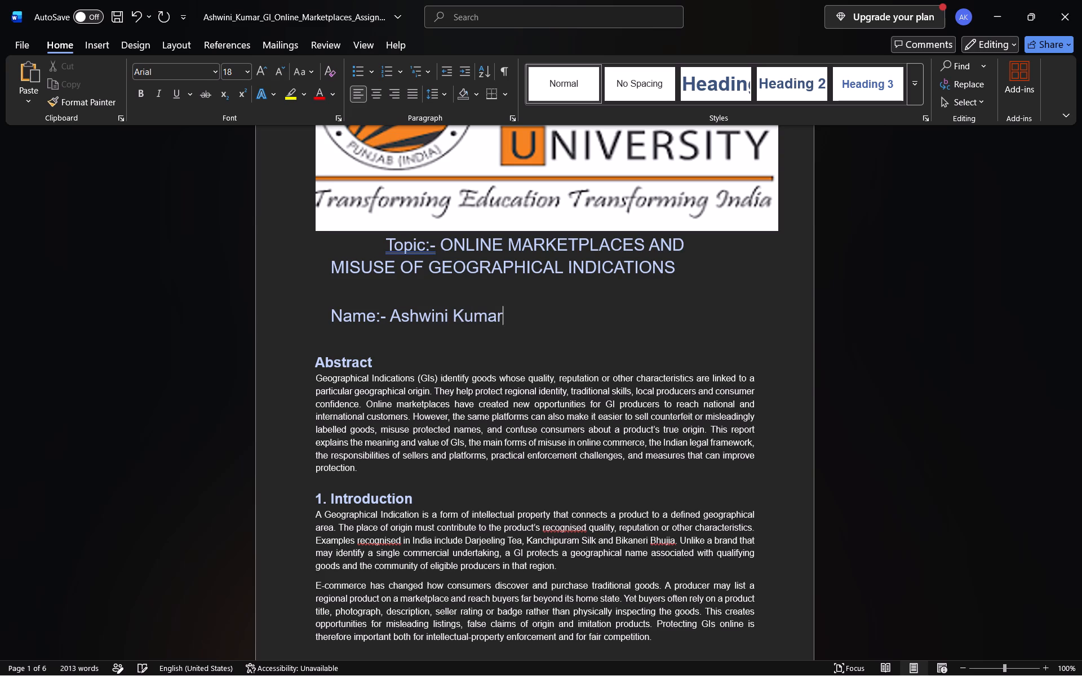
Add a "Roll no:" line with the student's roll number below the name line.
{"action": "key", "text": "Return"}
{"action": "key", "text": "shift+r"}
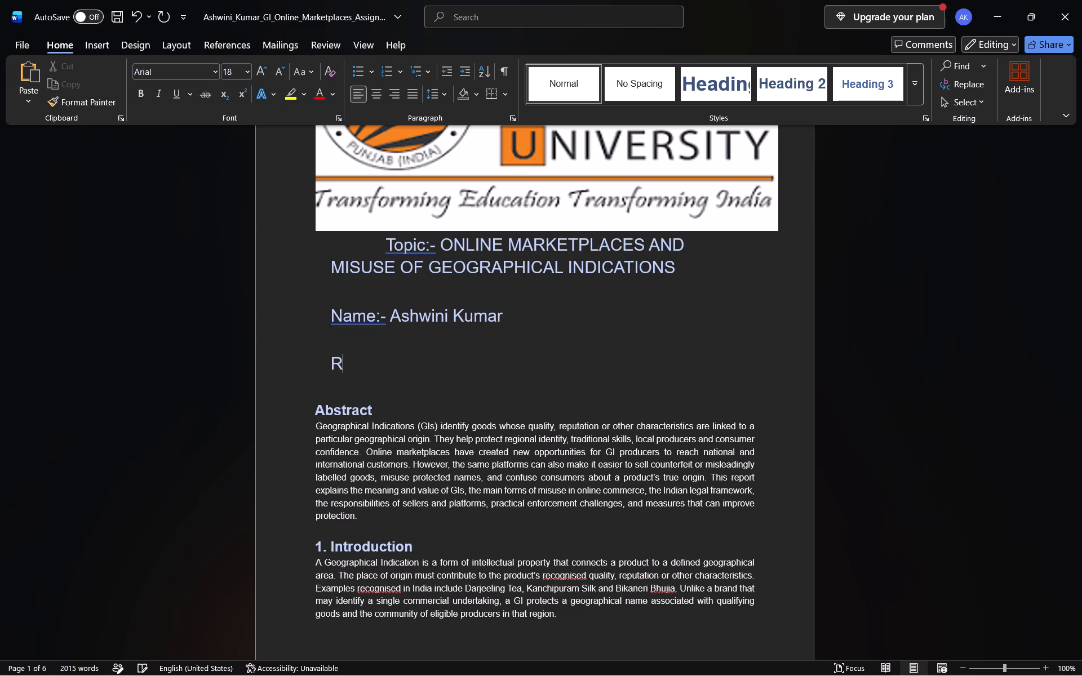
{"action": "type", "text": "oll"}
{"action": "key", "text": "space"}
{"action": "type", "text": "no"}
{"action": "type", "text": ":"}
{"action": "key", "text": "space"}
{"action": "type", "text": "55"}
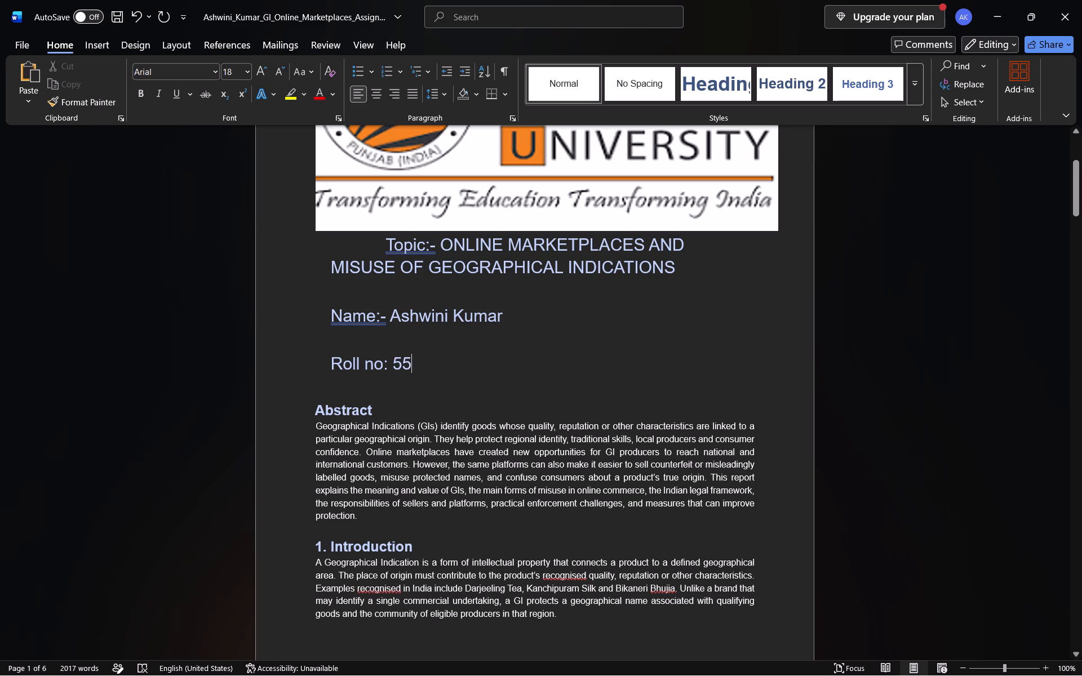
Remove the hyphen after "Name:" to match the roll number line's punctuation.
{"action": "left_click", "coordinate": [385, 320]}
{"action": "key", "text": "BackSpace"}
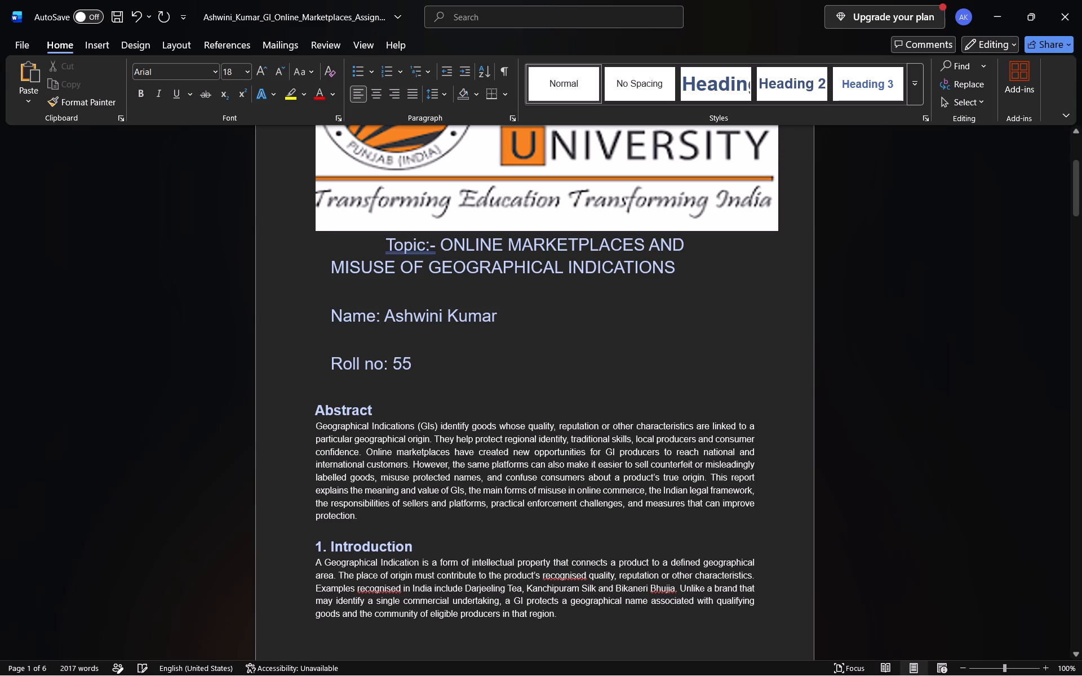
Insert an empty line below the "Roll no:" line.
{"action": "left_click", "coordinate": [436, 369]}
{"action": "key", "text": "Return"}
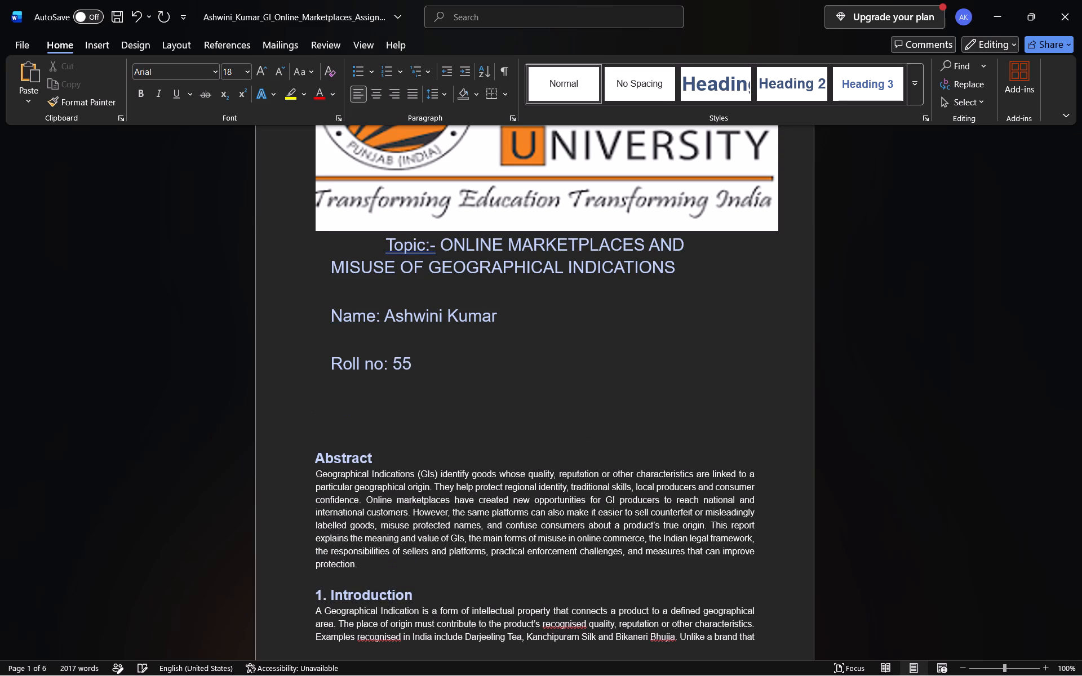
Set the font size of the whole "Name:" line to 15.
{"action": "left_click", "coordinate": [362, 347]}
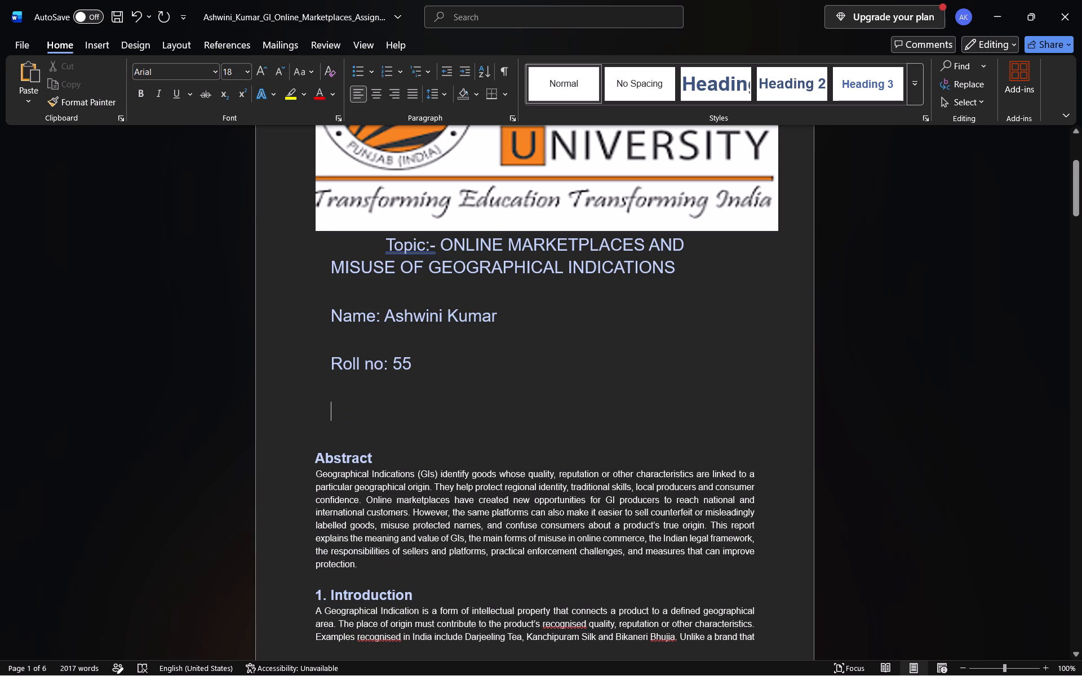
{"action": "triple_click", "coordinate": [337, 319]}
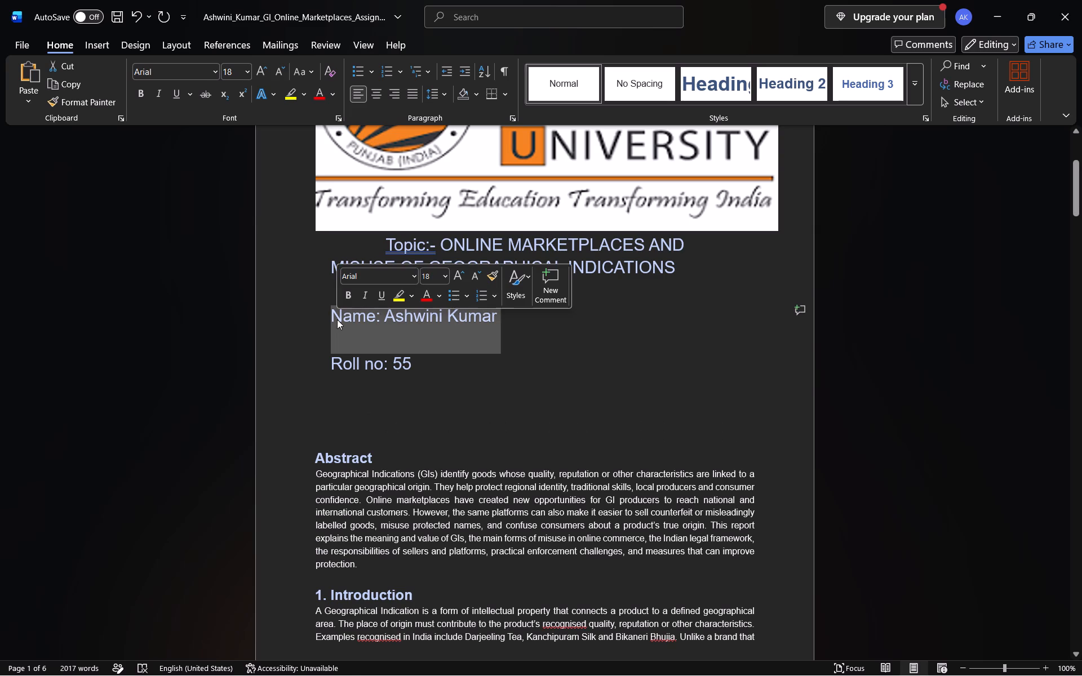
{"action": "left_click", "coordinate": [432, 274]}
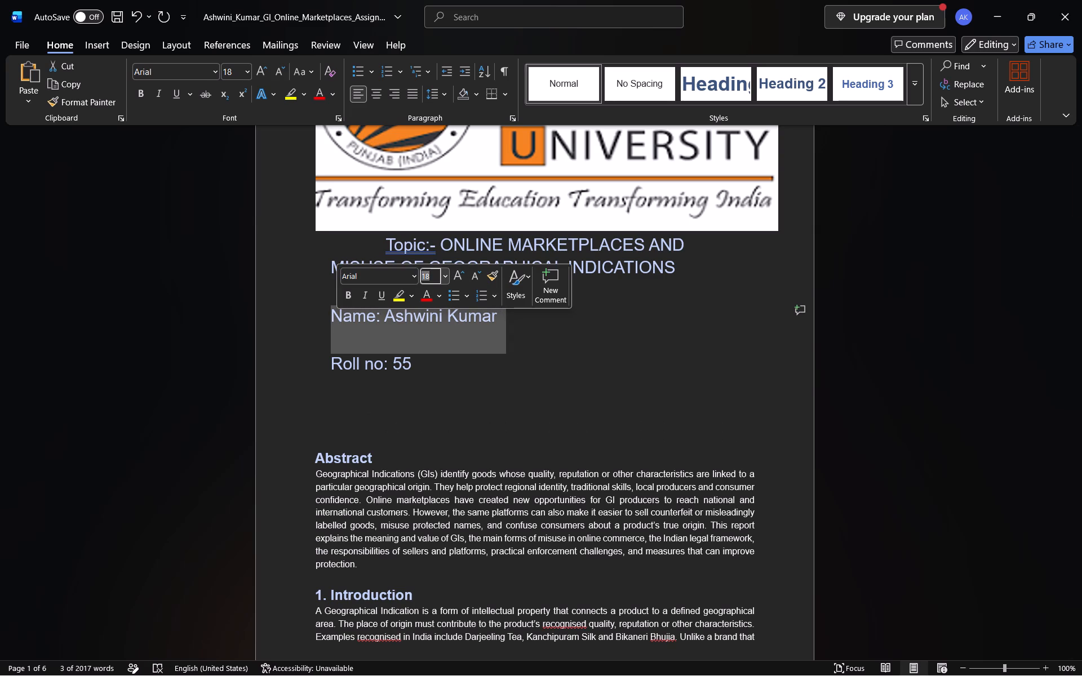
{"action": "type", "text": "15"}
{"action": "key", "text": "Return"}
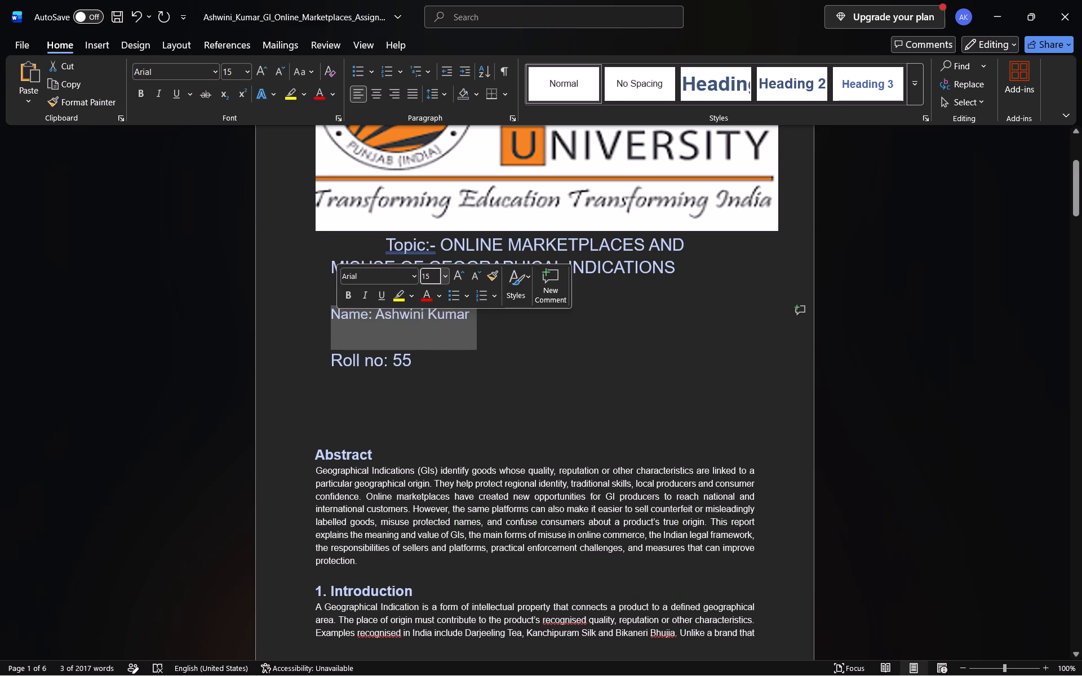
Set the font size of the whole "Roll no:" line to 15.
{"action": "triple_click", "coordinate": [415, 367]}
{"action": "left_click", "coordinate": [415, 367]}
{"action": "double_click", "coordinate": [415, 367]}
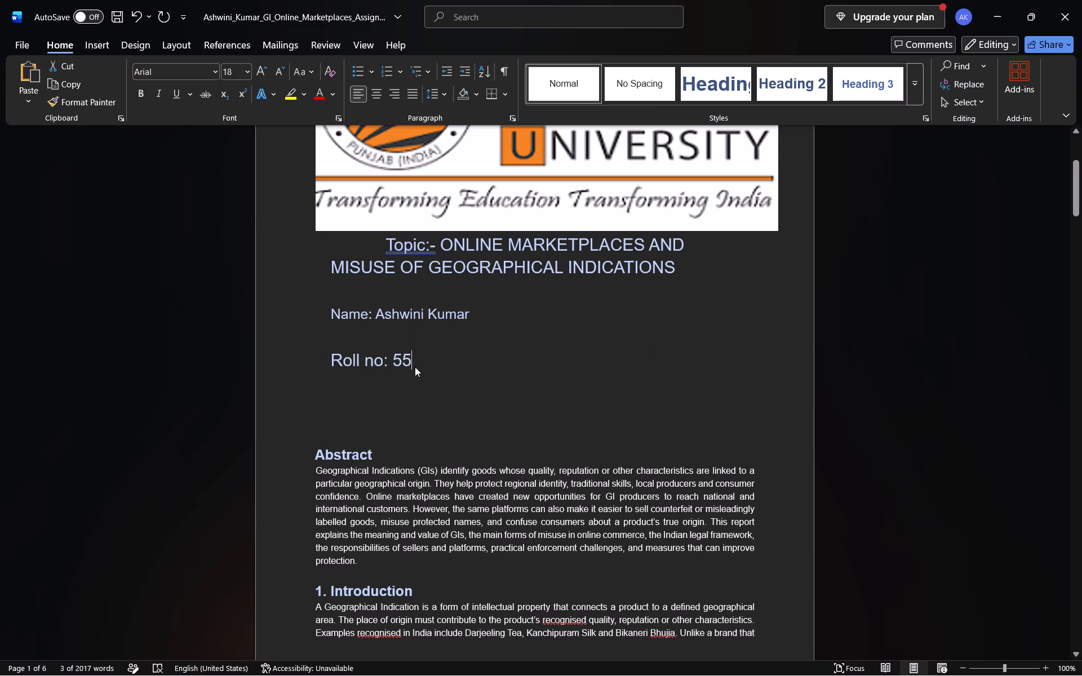
{"action": "left_click", "coordinate": [415, 367]}
{"action": "double_click", "coordinate": [415, 367]}
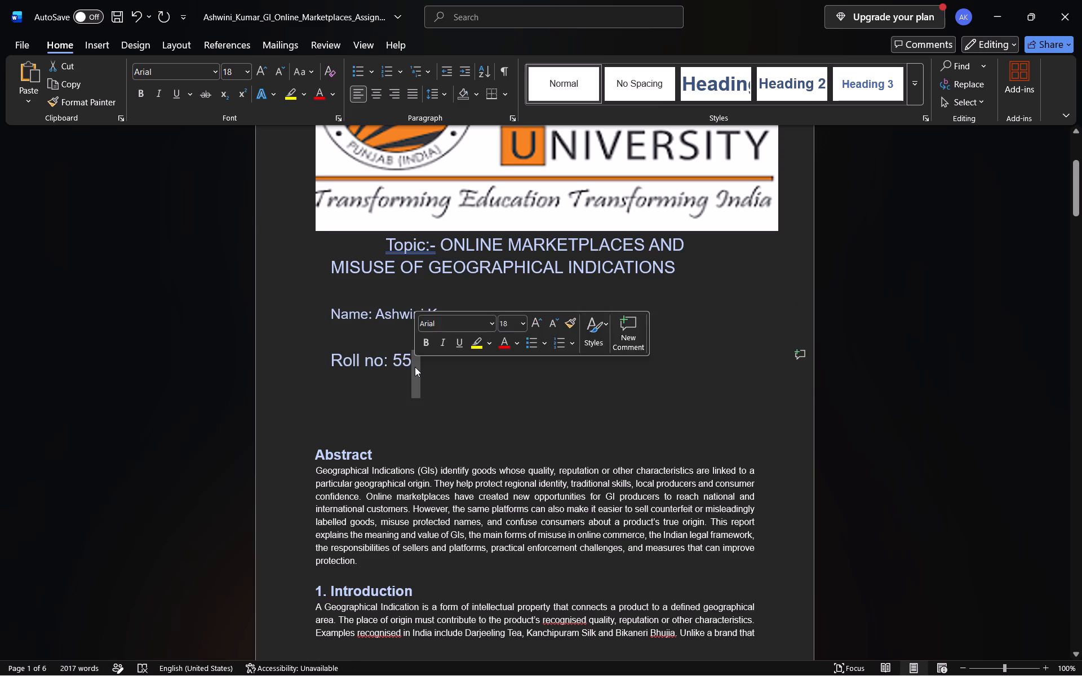
{"action": "triple_click", "coordinate": [415, 367]}
{"action": "left_click", "coordinate": [508, 320]}
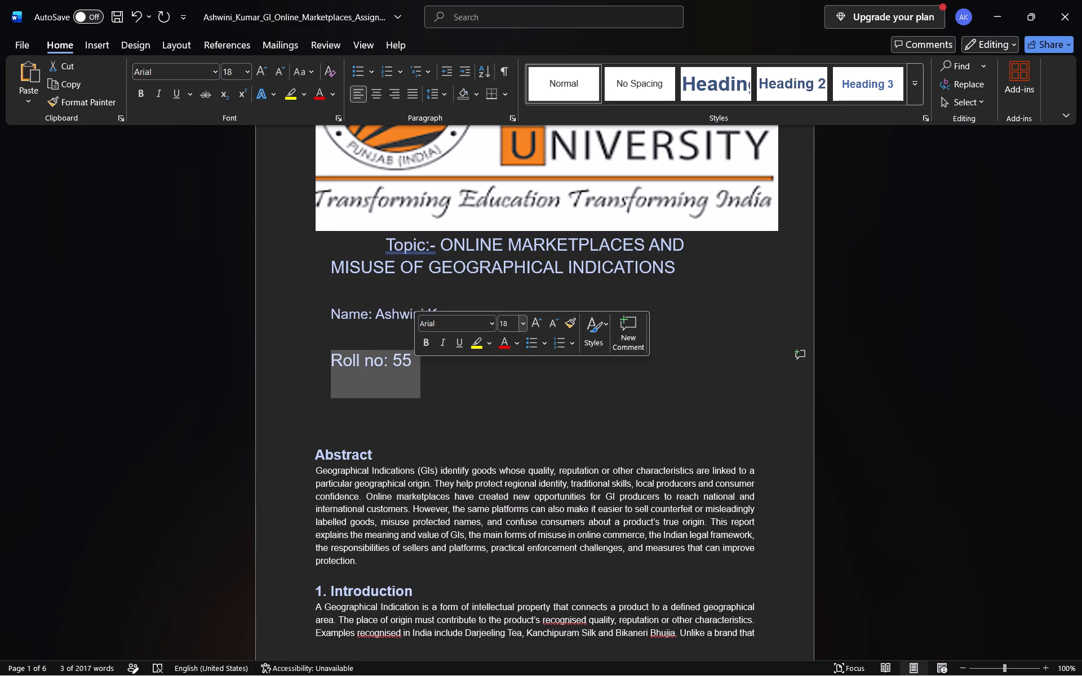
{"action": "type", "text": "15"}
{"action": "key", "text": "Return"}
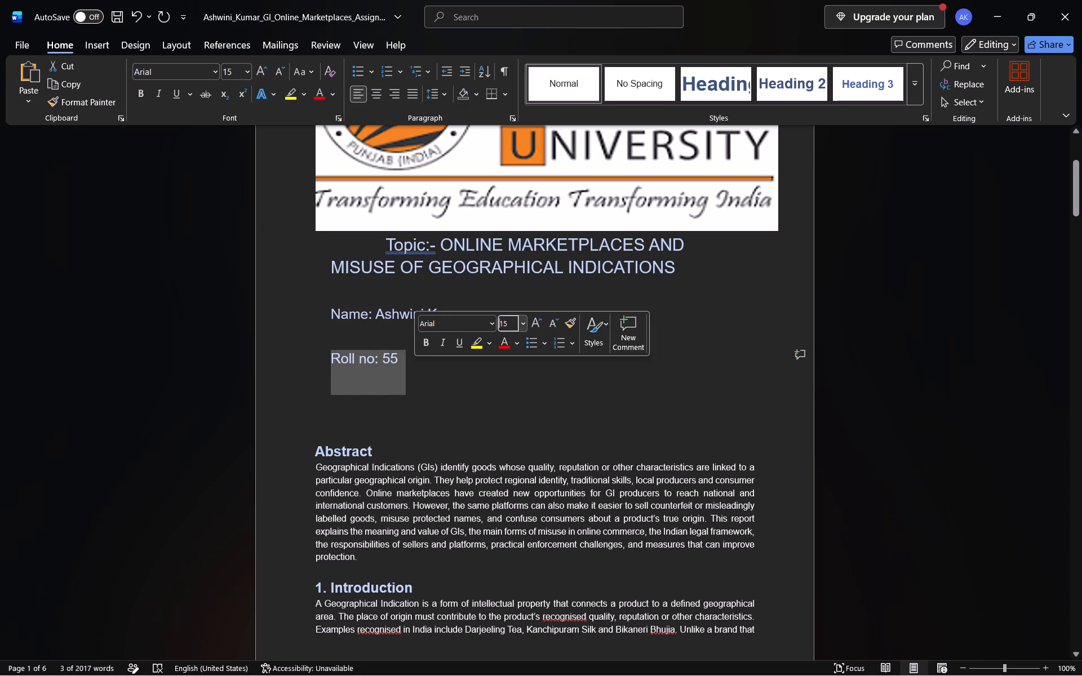
Make the "Name:" and "Roll no:" lines bold.
{"action": "left_click", "coordinate": [360, 331]}
{"action": "left_click_drag", "start_coordinate": [331, 310], "coordinate": [351, 322]}
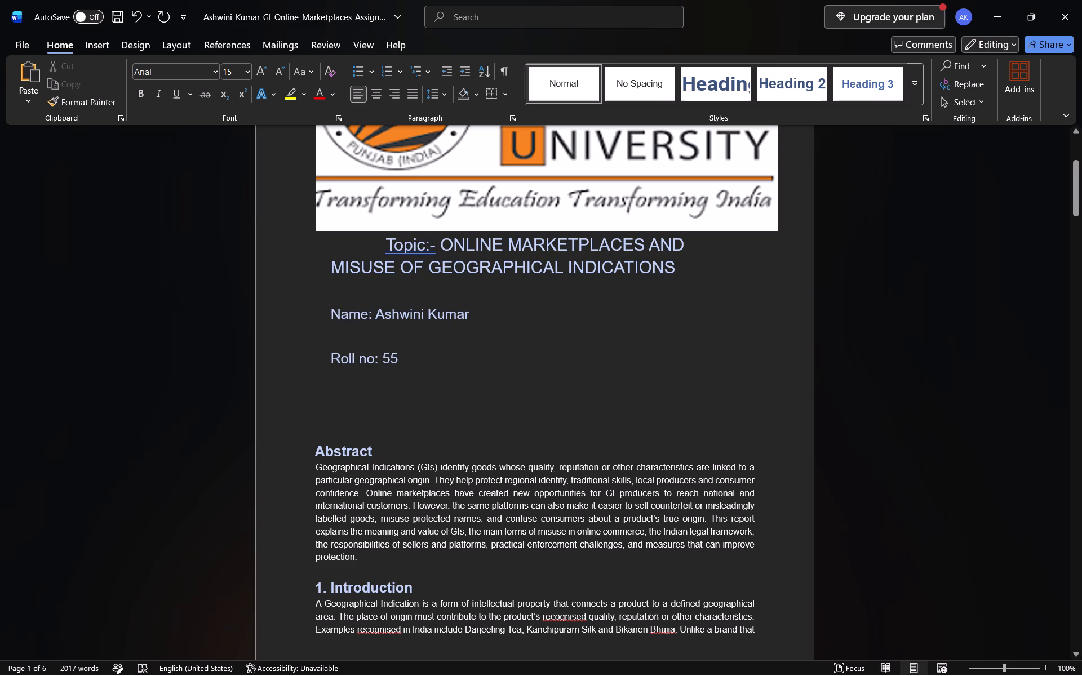
{"action": "left_click_drag", "start_coordinate": [351, 322], "coordinate": [398, 353]}
{"action": "left_click", "coordinate": [415, 326]}
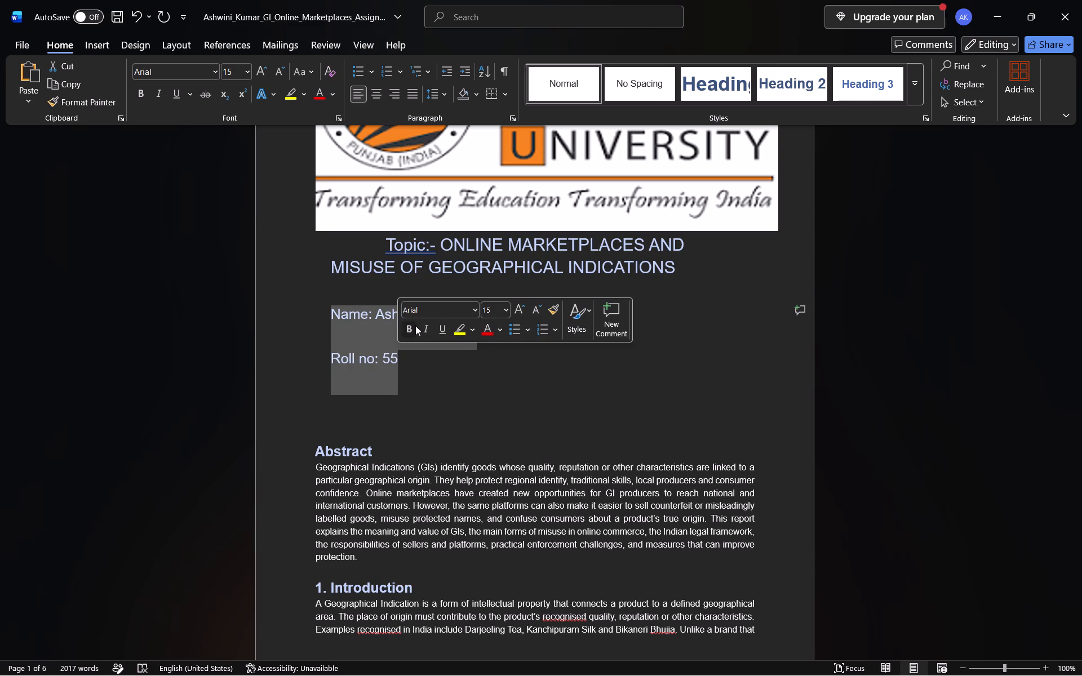
Add an indented "Submitted to" line naming the instructor below the "Roll no:" line.
{"action": "left_click", "coordinate": [437, 368]}
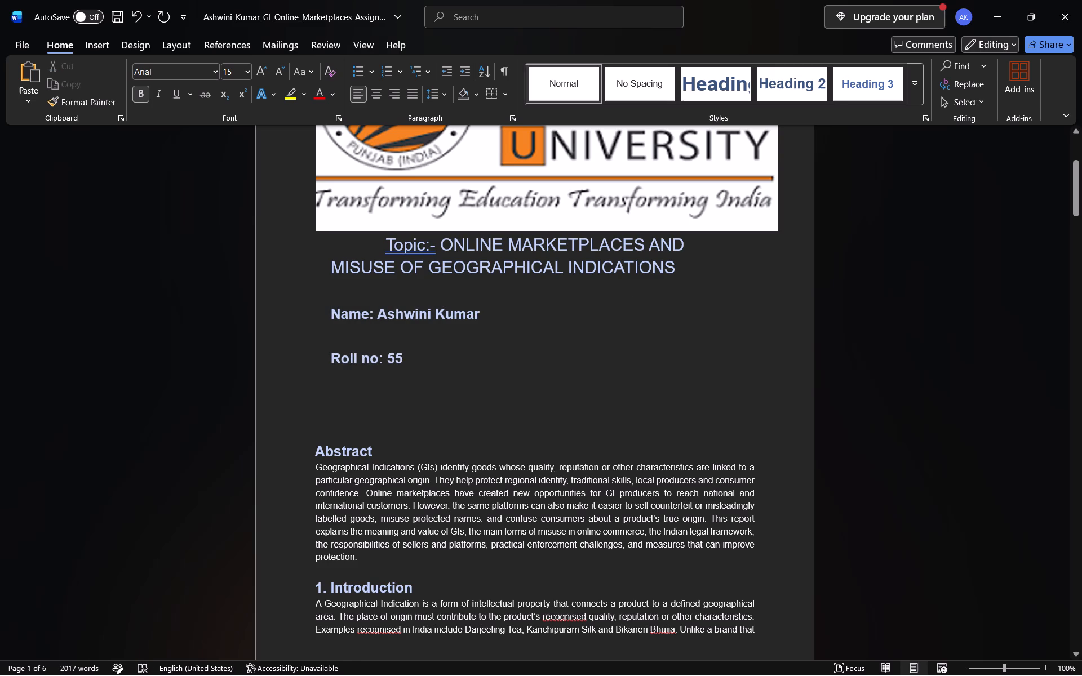
{"action": "key", "text": "Return"}
{"action": "scroll", "coordinate": [447, 354], "scroll_direction": "right", "scroll_amount": 1}
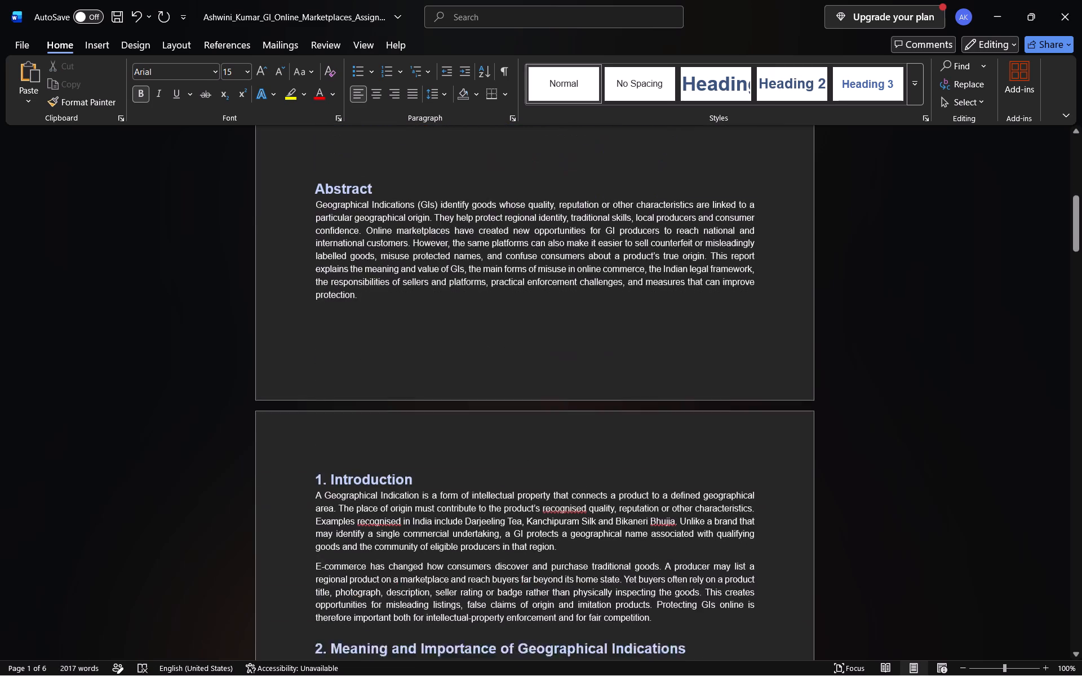
{"action": "scroll", "coordinate": [447, 354], "scroll_direction": "right", "scroll_amount": 2}
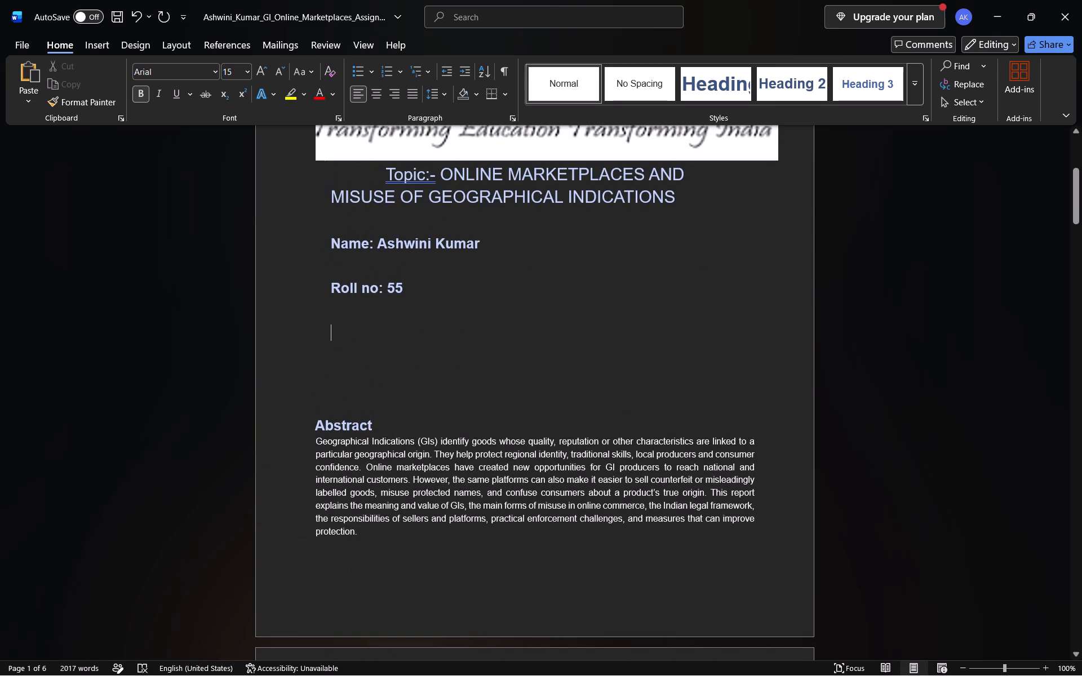
{"action": "scroll", "coordinate": [447, 354], "scroll_direction": "right", "scroll_amount": 5}
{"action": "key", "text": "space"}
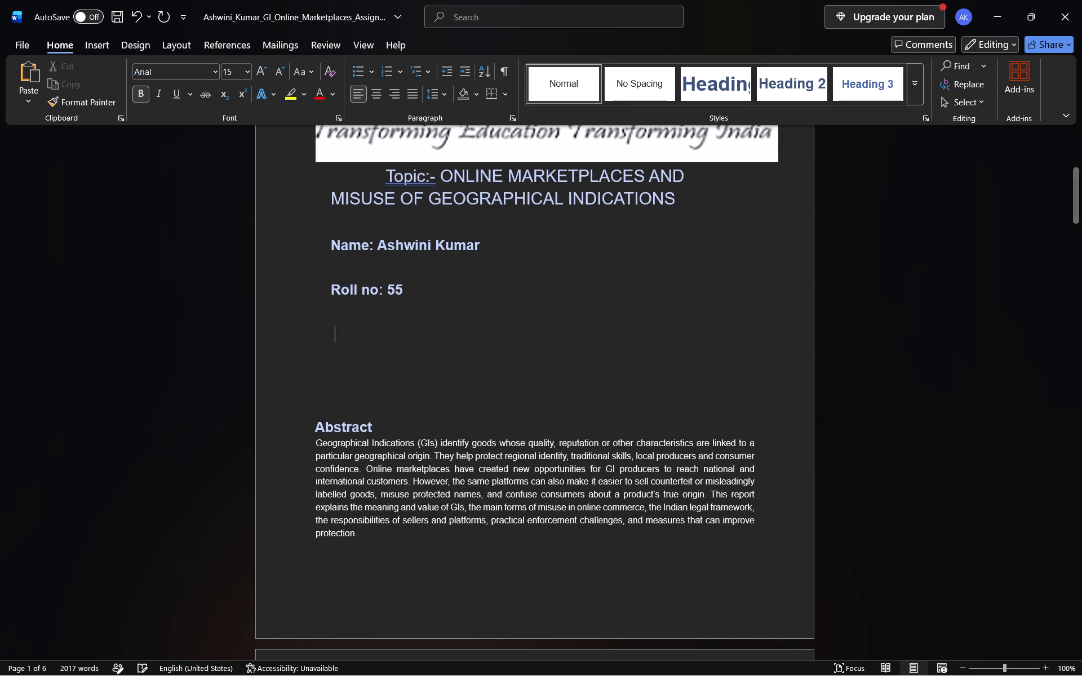
Add an indented "Submitted to" line naming the instructor with the title "Dr." below the "Roll no:" line, followed by a new line.
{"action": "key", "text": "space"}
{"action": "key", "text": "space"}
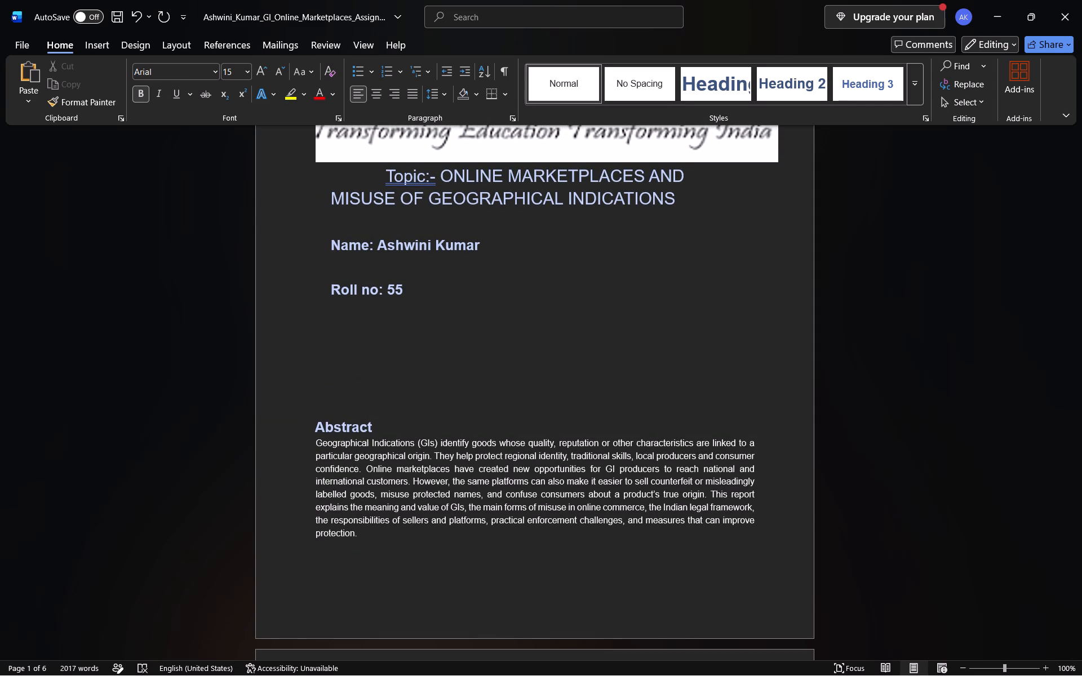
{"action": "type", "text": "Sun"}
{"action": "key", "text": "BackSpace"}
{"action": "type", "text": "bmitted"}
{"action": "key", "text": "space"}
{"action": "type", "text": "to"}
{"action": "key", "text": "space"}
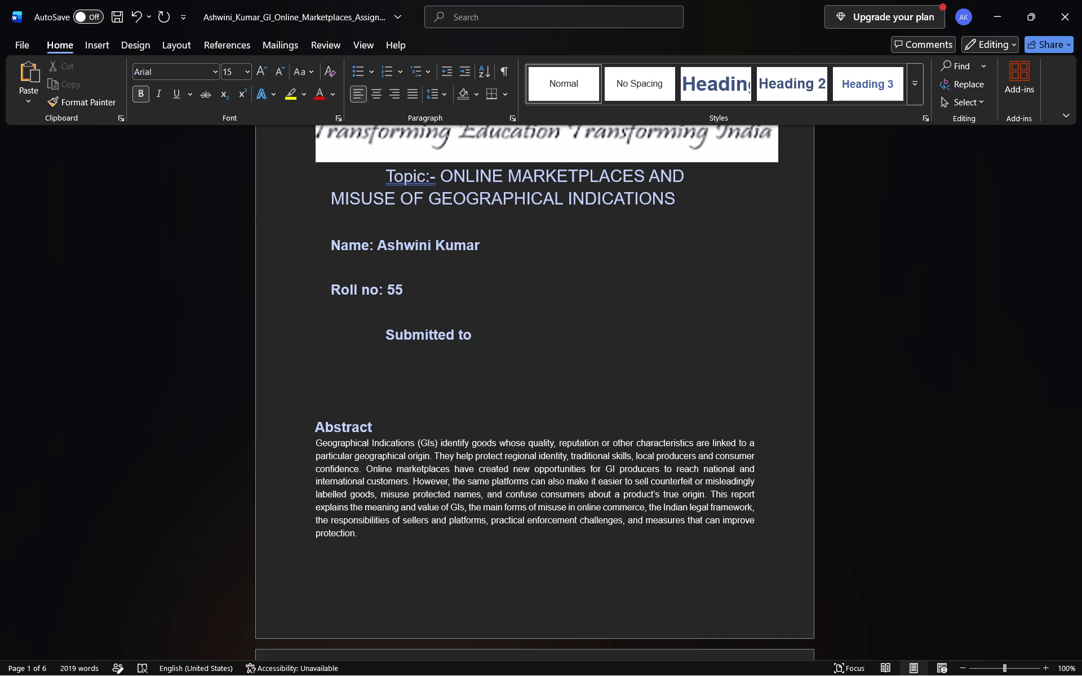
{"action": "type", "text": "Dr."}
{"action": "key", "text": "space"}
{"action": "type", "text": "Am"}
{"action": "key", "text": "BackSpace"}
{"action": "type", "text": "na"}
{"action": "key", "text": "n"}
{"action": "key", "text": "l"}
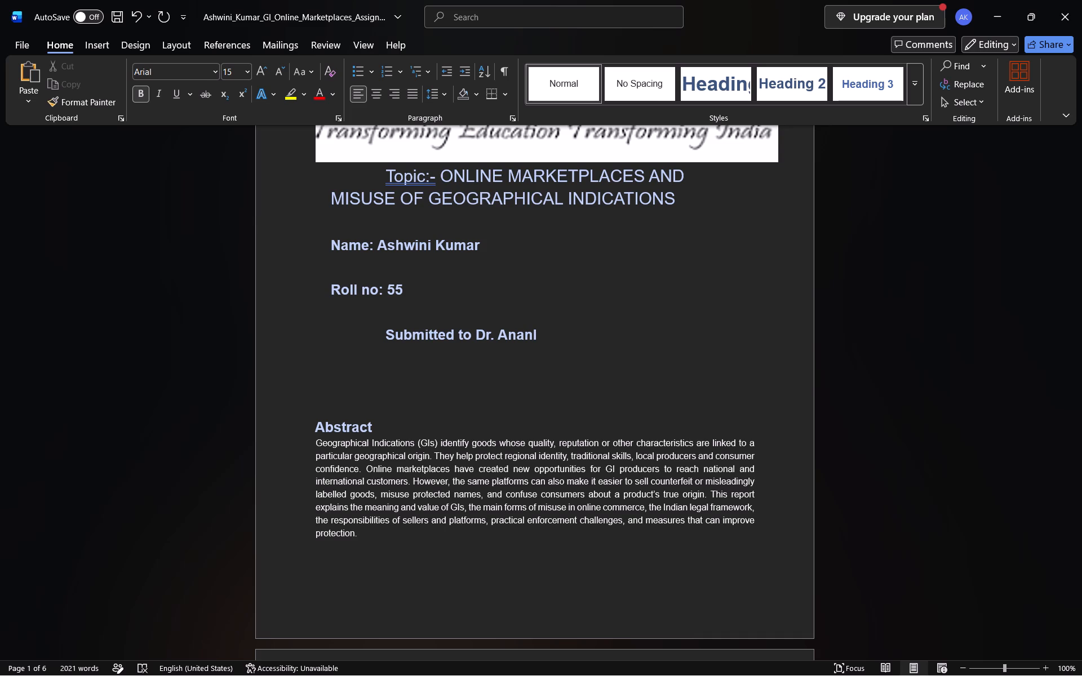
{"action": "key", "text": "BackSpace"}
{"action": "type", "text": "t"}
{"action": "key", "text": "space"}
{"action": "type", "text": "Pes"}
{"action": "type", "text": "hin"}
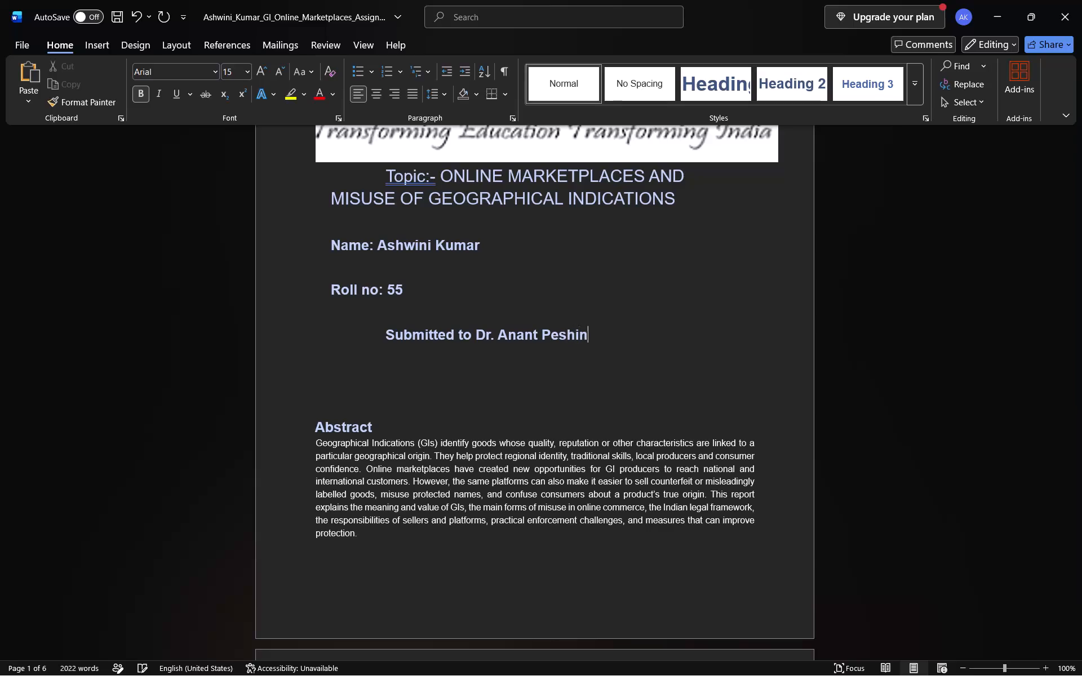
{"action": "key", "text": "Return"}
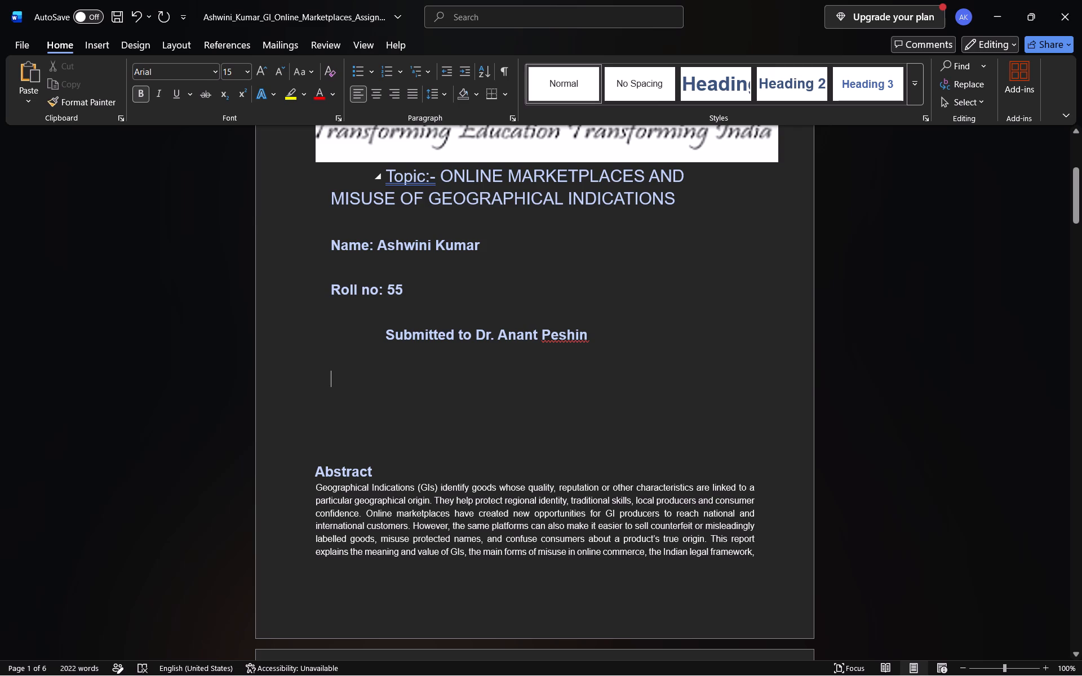
Set the whole two-line "Topic:-" heading to font size 15 and make it bold.
{"action": "left_click_drag", "start_coordinate": [392, 177], "coordinate": [652, 206]}
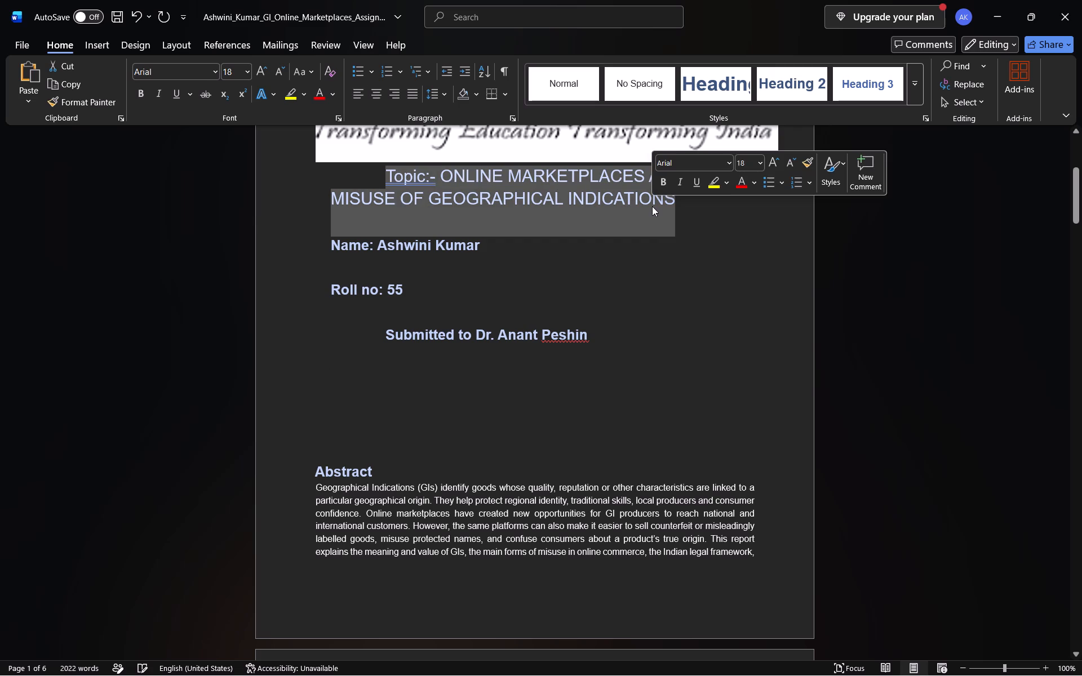
{"action": "left_click", "coordinate": [744, 166]}
{"action": "key", "text": "BackSpace"}
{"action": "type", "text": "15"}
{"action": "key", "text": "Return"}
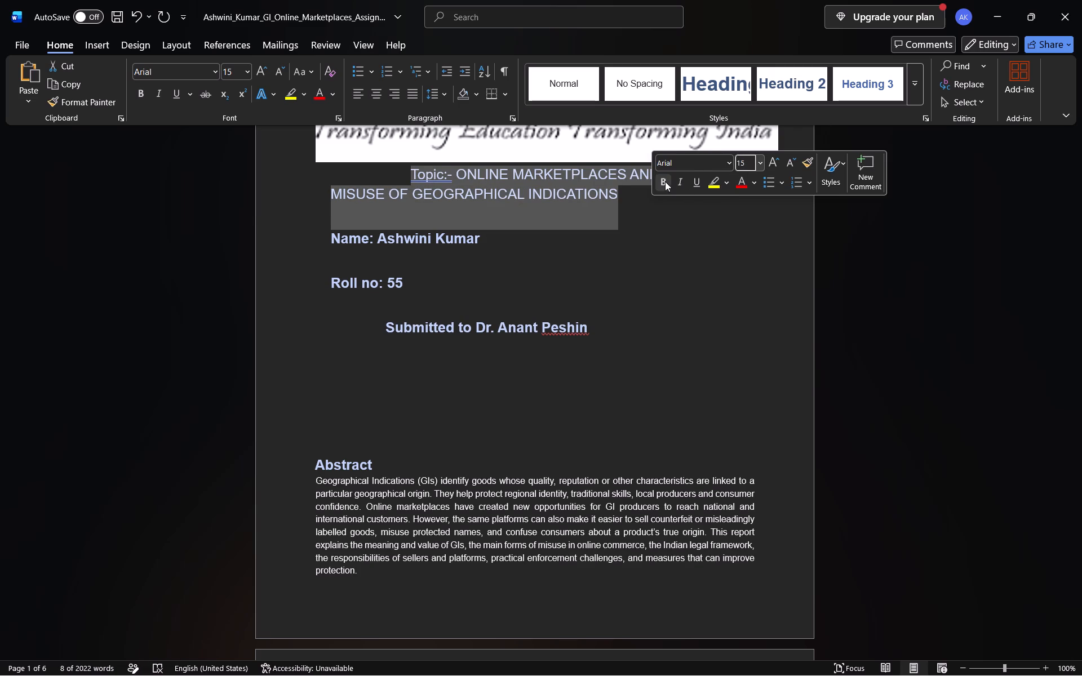
{"action": "left_click", "coordinate": [665, 181]}
Open the font size of the "Topic:-" heading for editing.
{"action": "left_click", "coordinate": [744, 159]}
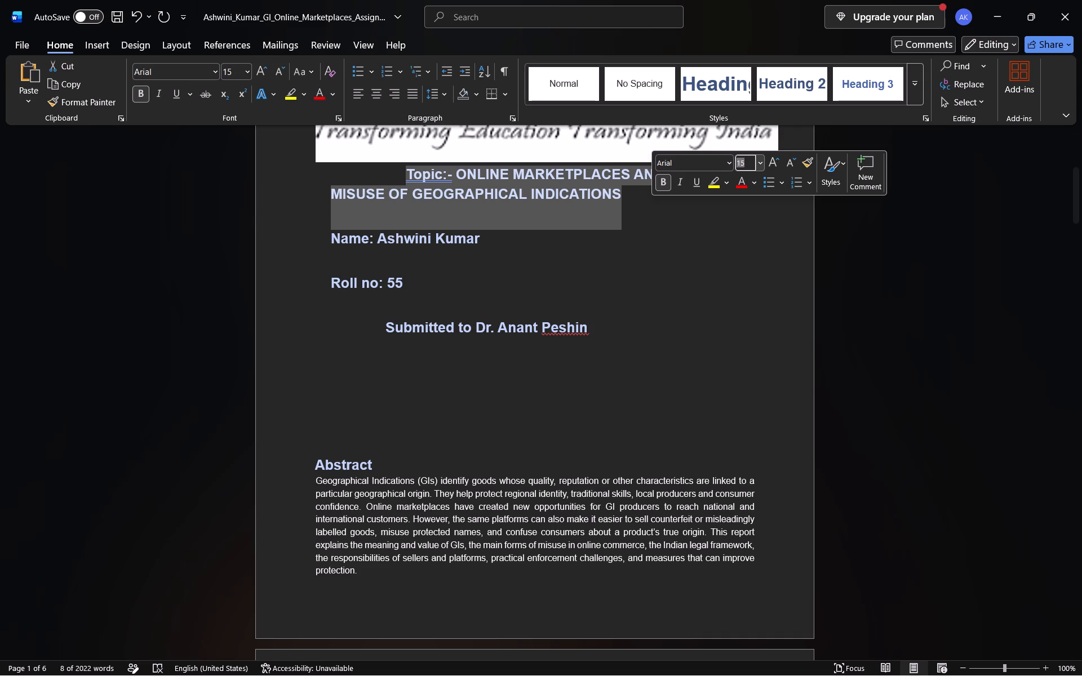
Set the font size of the "Topic:-" heading text to 16.
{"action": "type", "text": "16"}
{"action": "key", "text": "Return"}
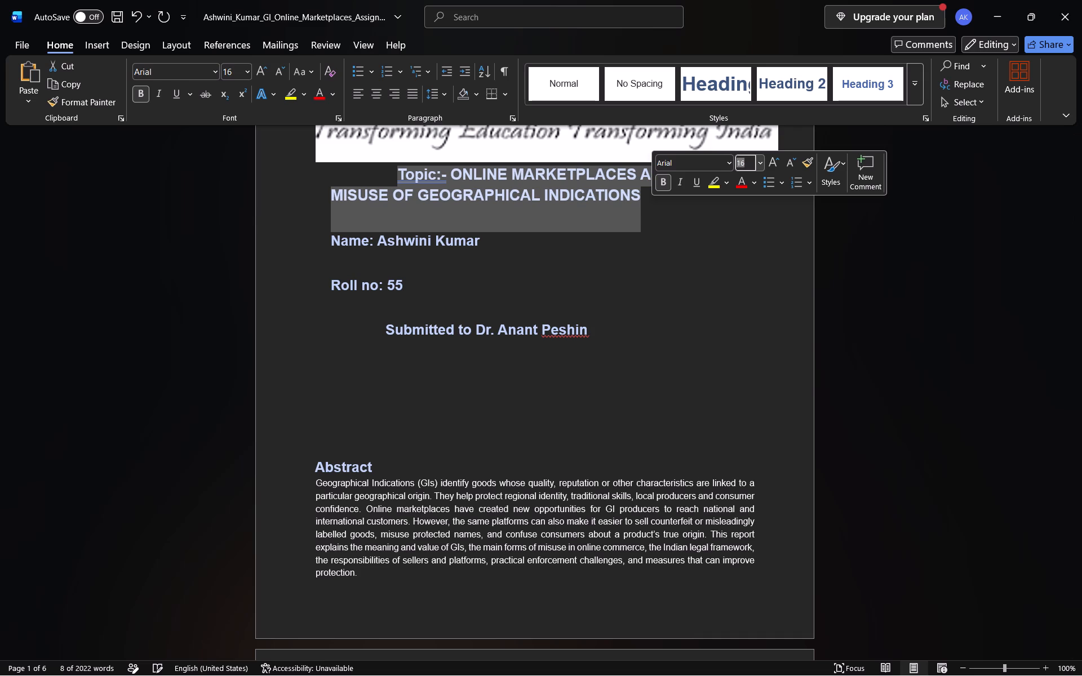
{"action": "left_click", "coordinate": [437, 252]}
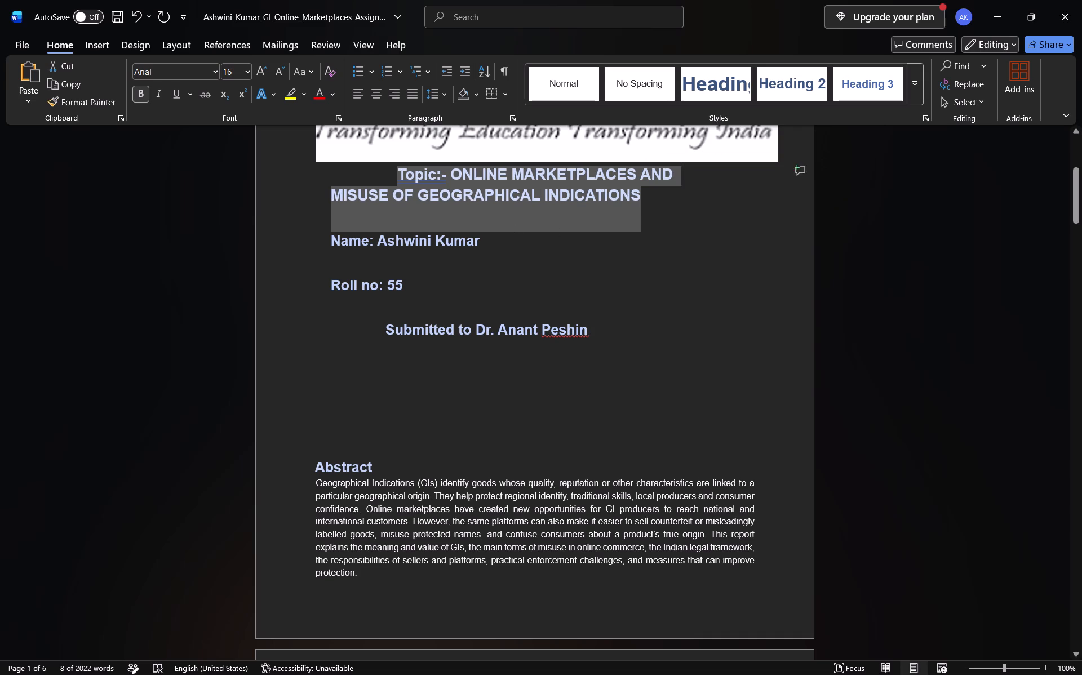
Remove the indents from both lines of the topic heading and merge them into one paragraph.
{"action": "left_click", "coordinate": [401, 176]}
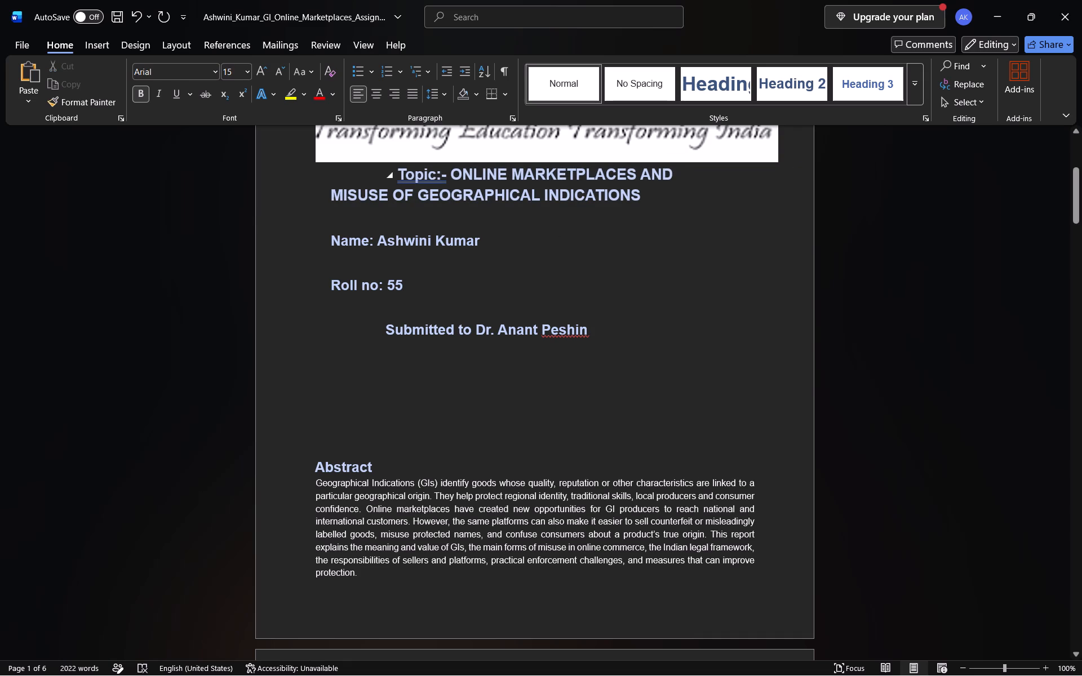
{"action": "key", "text": "BackSpace"}
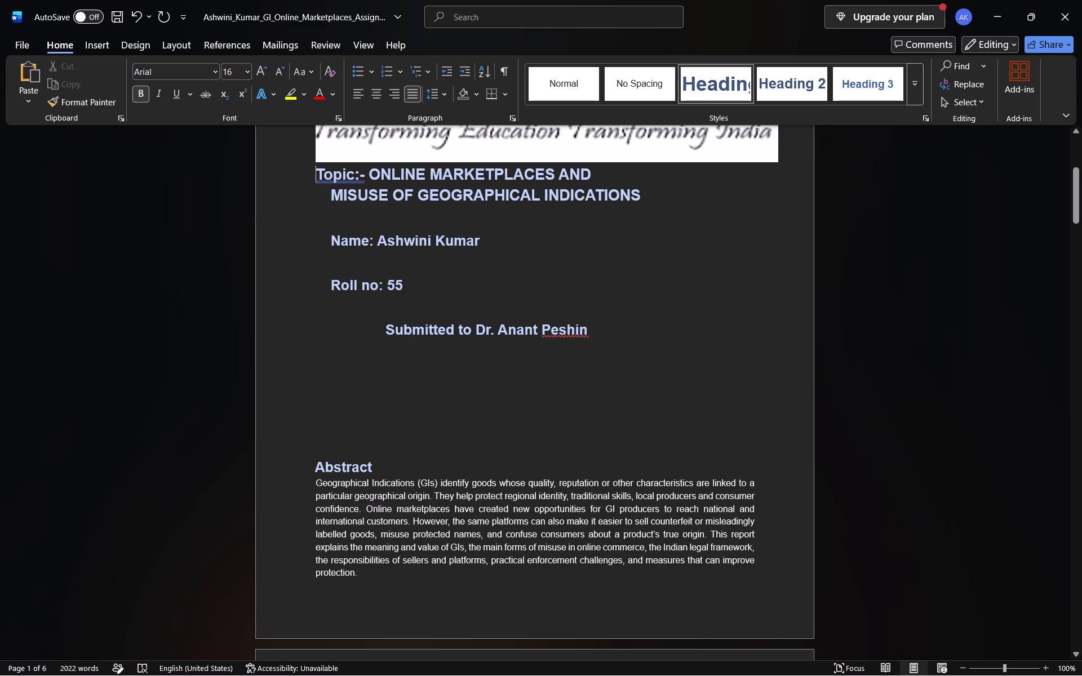
{"action": "left_click", "coordinate": [334, 190]}
{"action": "key", "text": "BackSpace"}
{"action": "key", "text": "BackSpace"}
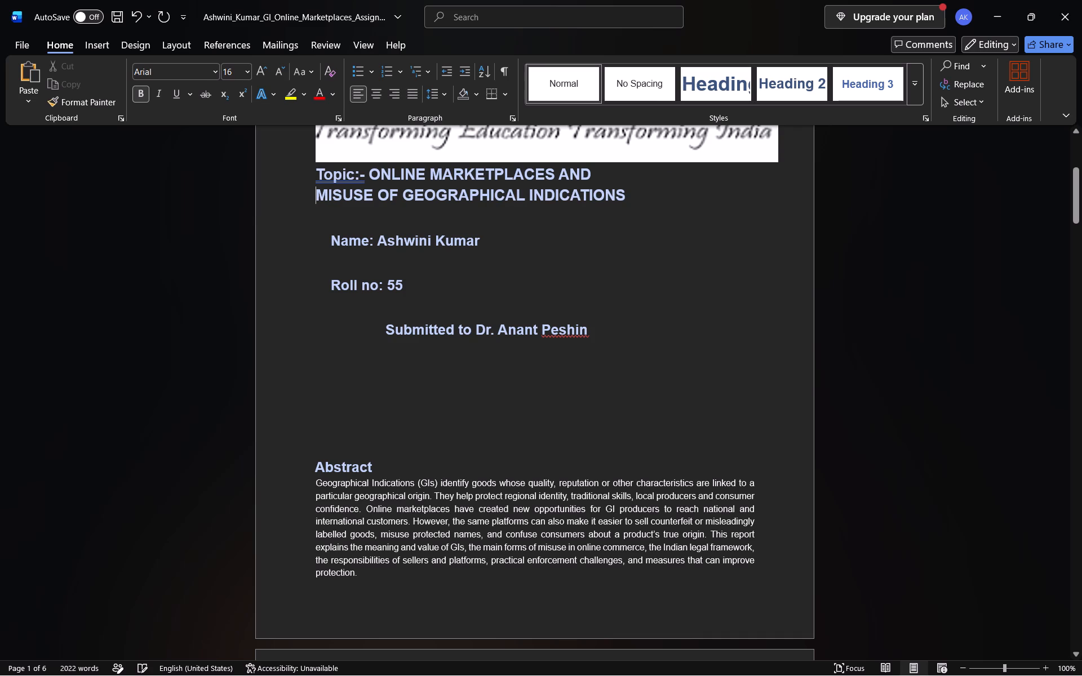
{"action": "key", "text": "BackSpace"}
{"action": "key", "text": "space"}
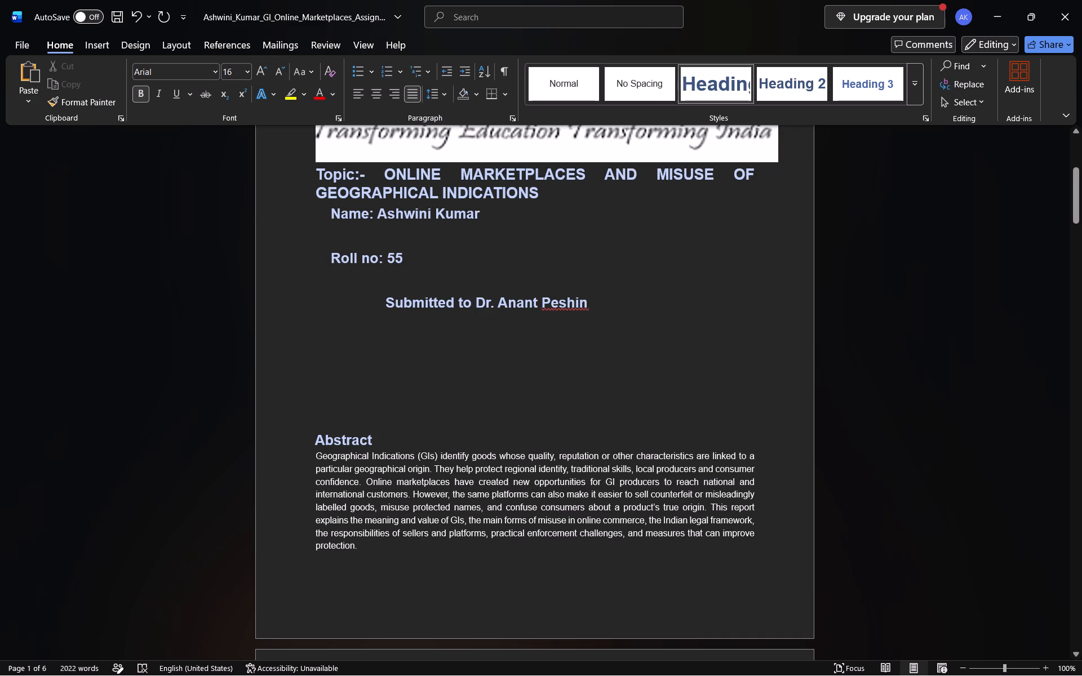
Insert an empty line between the topic heading and the "Name:" line.
{"action": "left_click", "coordinate": [556, 192]}
{"action": "key", "text": "Return"}
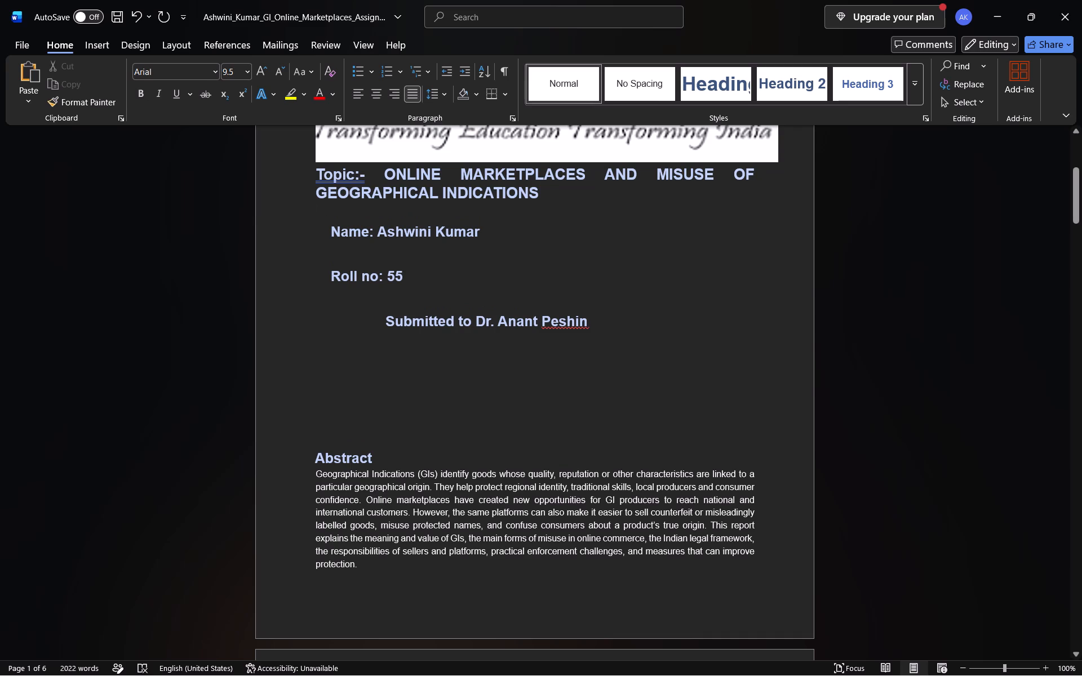
Add a "Registration no:" line with the student's registration number below the "Roll no:" line.
{"action": "left_click", "coordinate": [422, 282]}
{"action": "key", "text": "Return"}
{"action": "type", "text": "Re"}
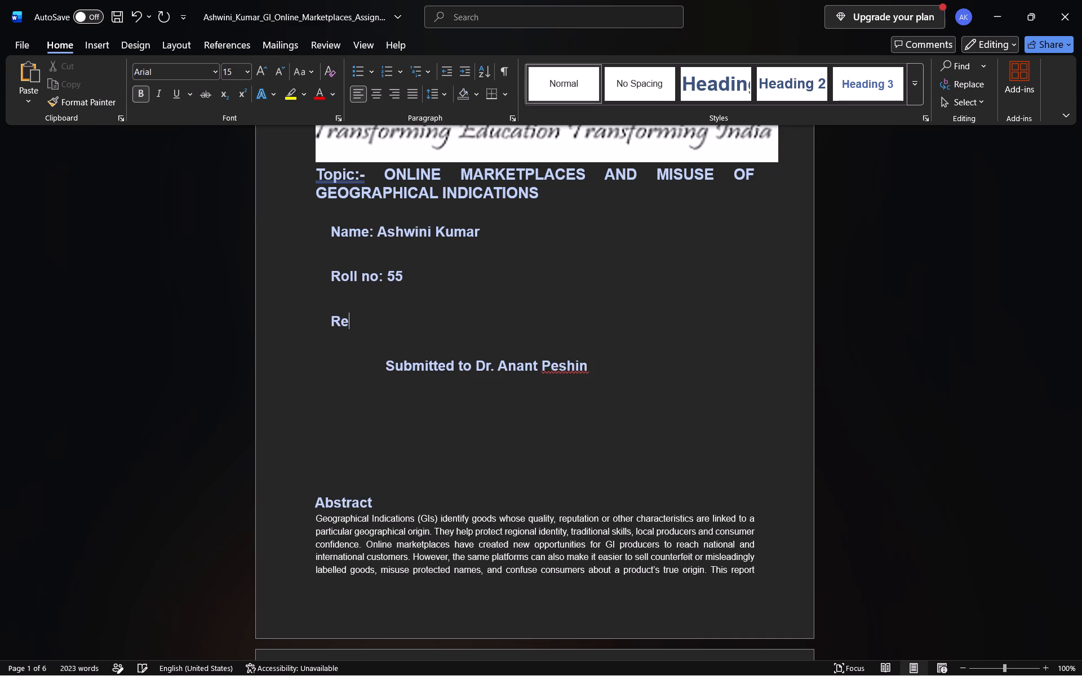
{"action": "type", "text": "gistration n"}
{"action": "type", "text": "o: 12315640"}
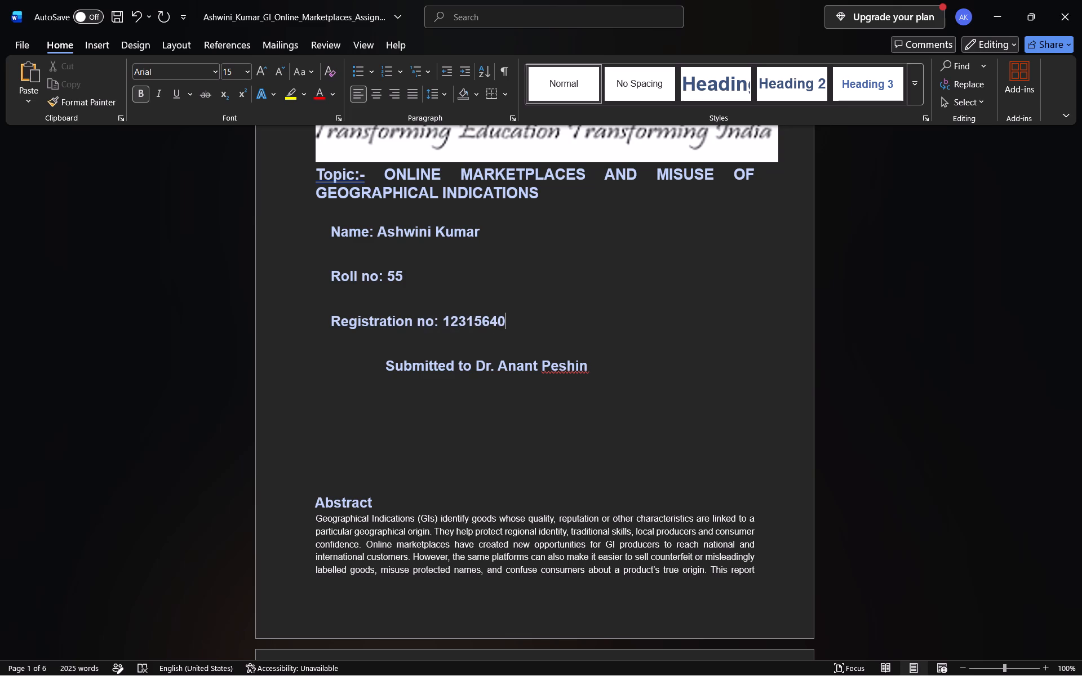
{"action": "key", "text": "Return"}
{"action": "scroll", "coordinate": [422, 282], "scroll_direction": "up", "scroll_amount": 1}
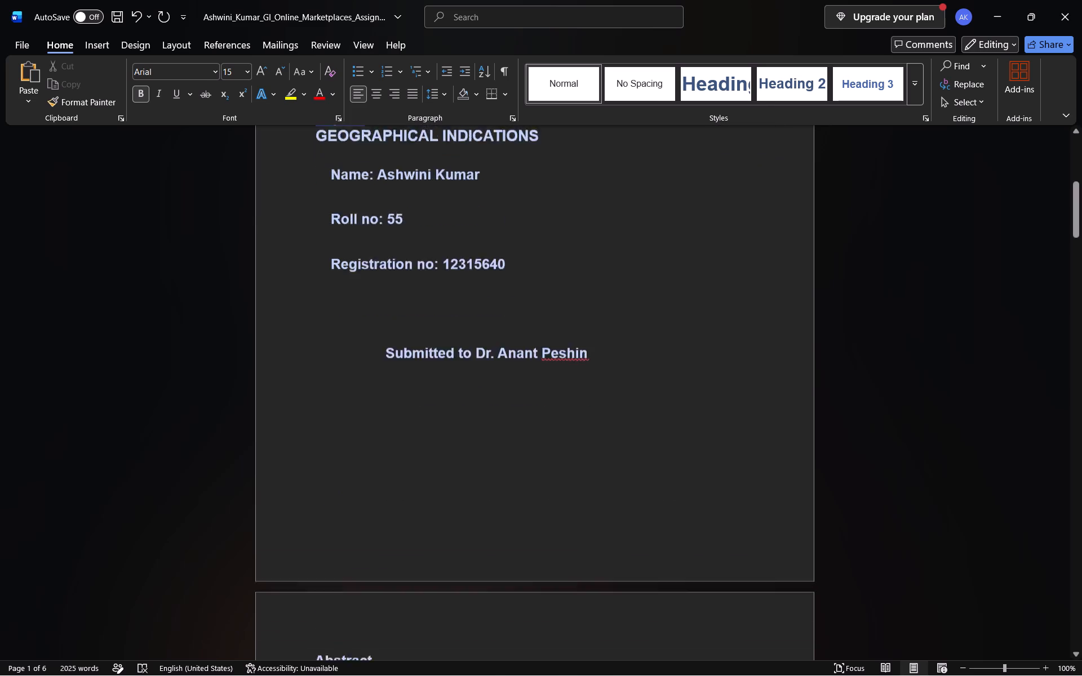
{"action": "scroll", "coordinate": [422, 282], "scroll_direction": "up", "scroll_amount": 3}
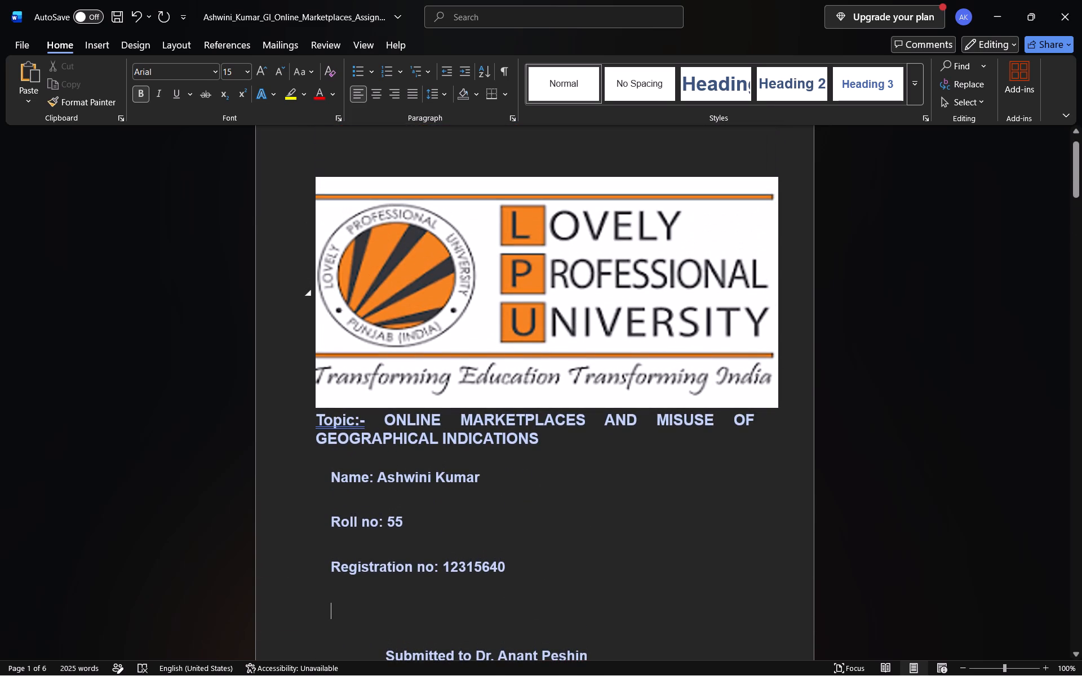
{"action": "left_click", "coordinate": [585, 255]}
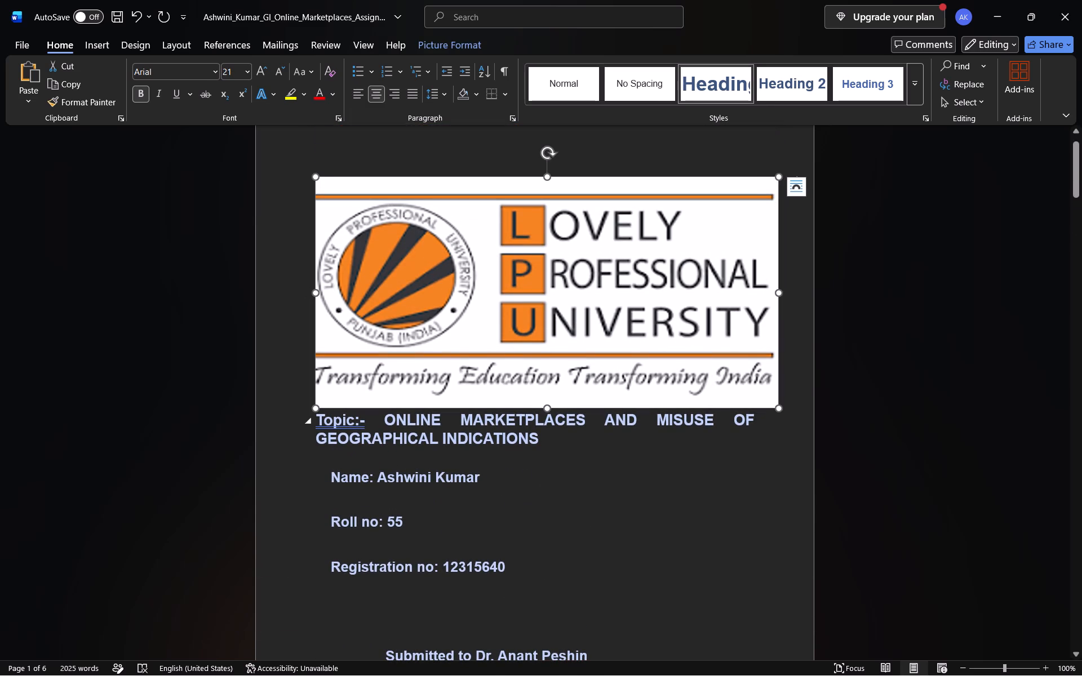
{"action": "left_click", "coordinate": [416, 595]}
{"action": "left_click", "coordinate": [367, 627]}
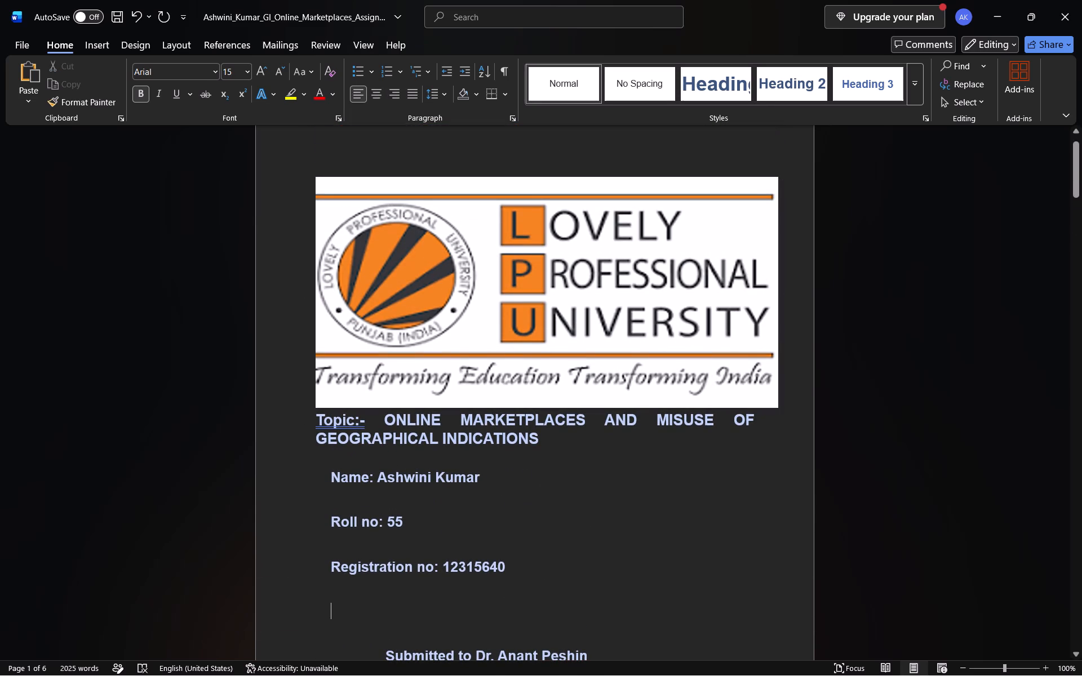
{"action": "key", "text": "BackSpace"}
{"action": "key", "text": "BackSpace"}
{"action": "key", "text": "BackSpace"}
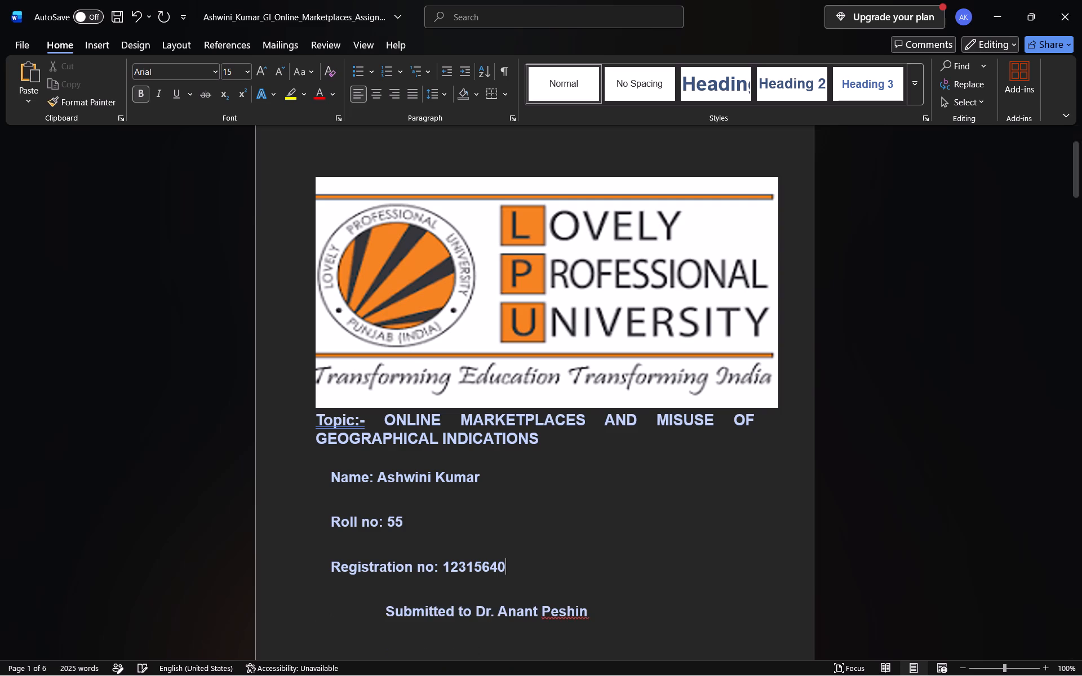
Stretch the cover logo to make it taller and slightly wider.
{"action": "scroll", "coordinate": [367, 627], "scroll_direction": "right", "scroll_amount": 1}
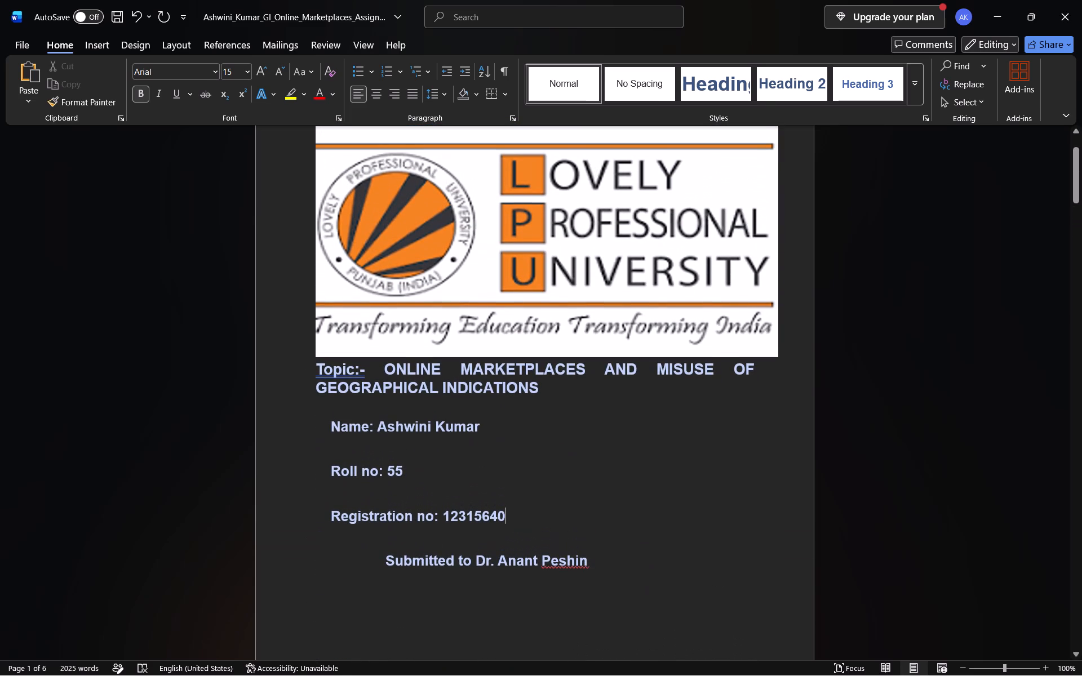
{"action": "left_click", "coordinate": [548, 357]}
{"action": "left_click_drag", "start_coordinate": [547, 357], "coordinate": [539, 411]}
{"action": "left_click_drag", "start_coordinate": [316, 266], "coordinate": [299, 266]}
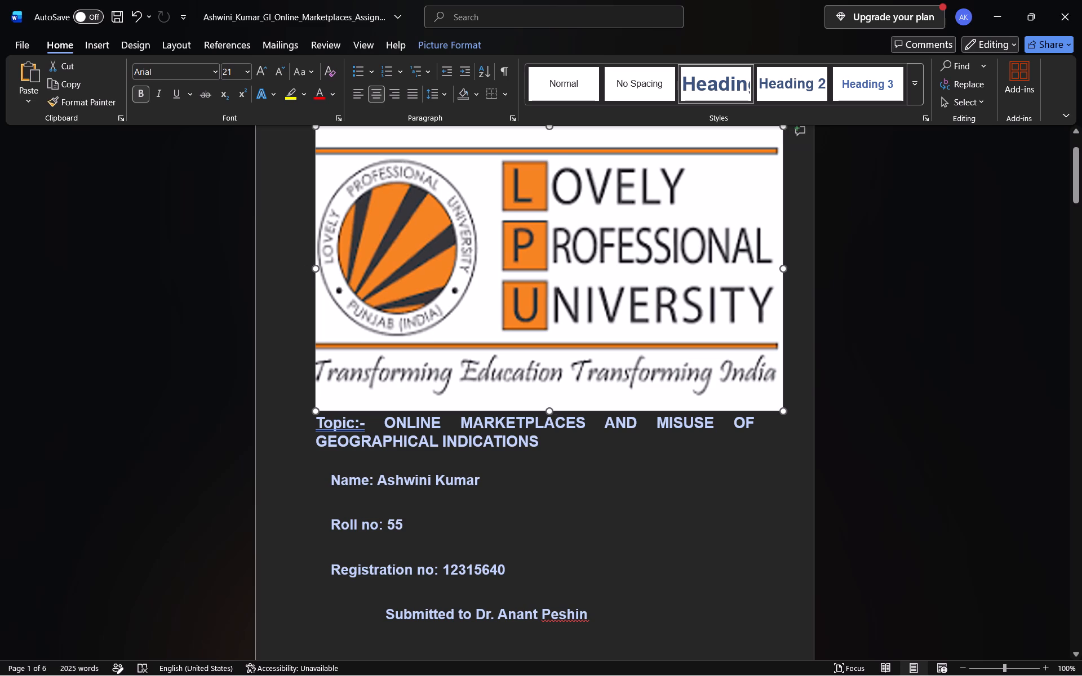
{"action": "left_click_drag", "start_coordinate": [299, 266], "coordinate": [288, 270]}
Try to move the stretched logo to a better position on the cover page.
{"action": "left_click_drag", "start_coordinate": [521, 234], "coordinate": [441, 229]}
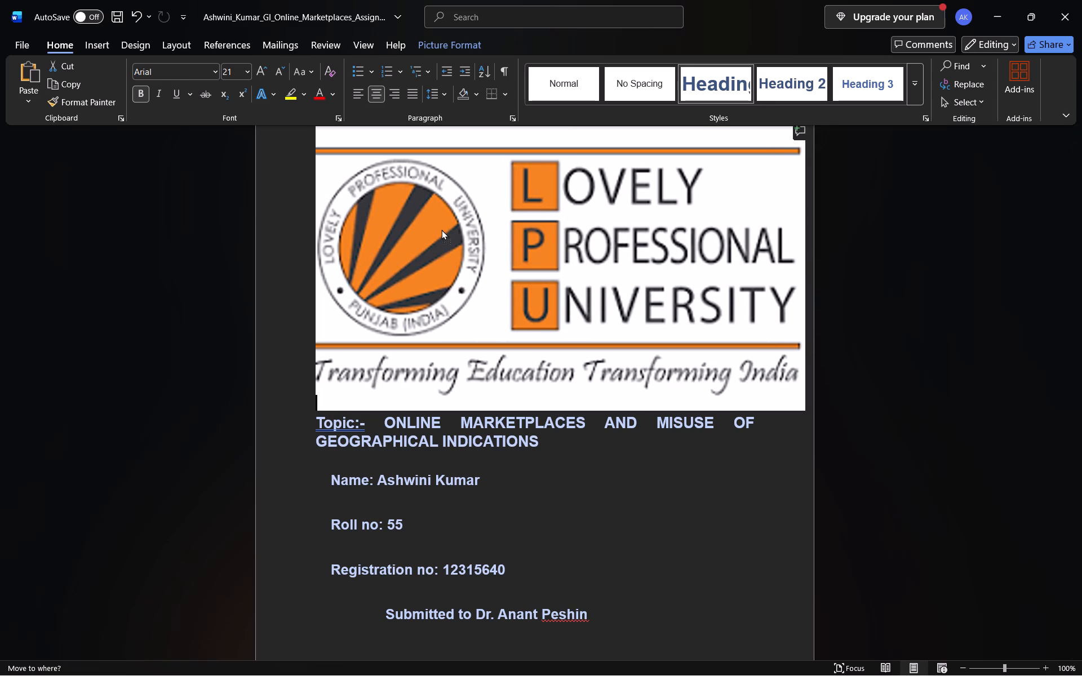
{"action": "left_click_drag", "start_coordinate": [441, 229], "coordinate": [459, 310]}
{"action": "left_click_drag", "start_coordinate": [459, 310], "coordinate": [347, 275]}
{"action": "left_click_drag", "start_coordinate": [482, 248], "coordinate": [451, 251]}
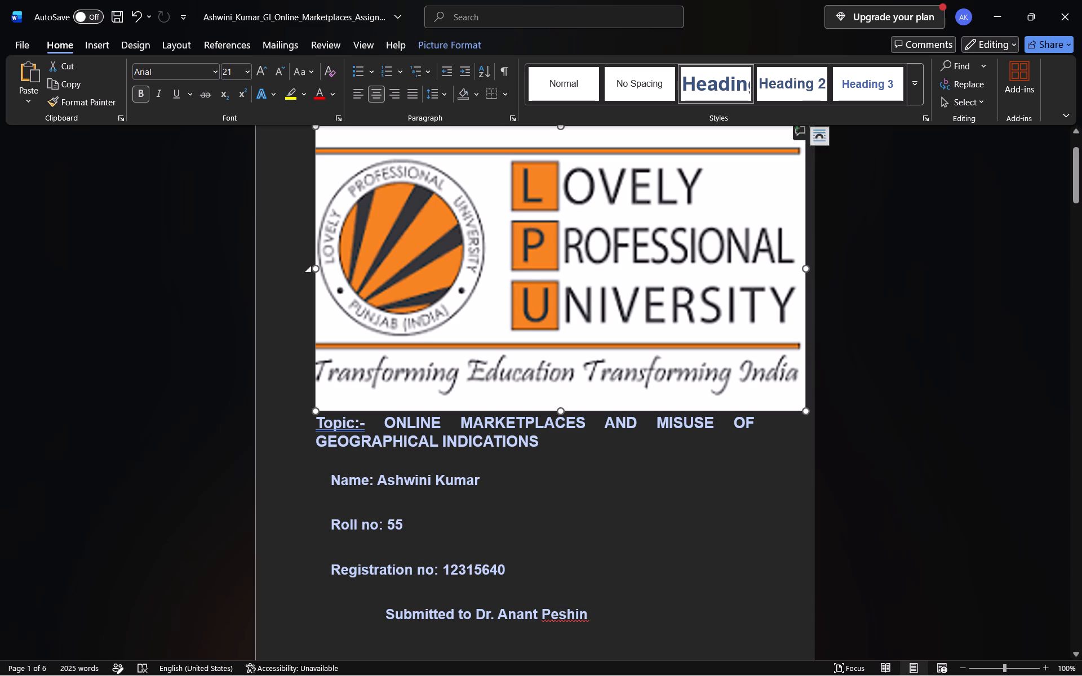
Copy the LPU logo preview from the Google results in Chrome and paste it above the existing logo in Word.
{"action": "key", "text": "alt+Tab"}
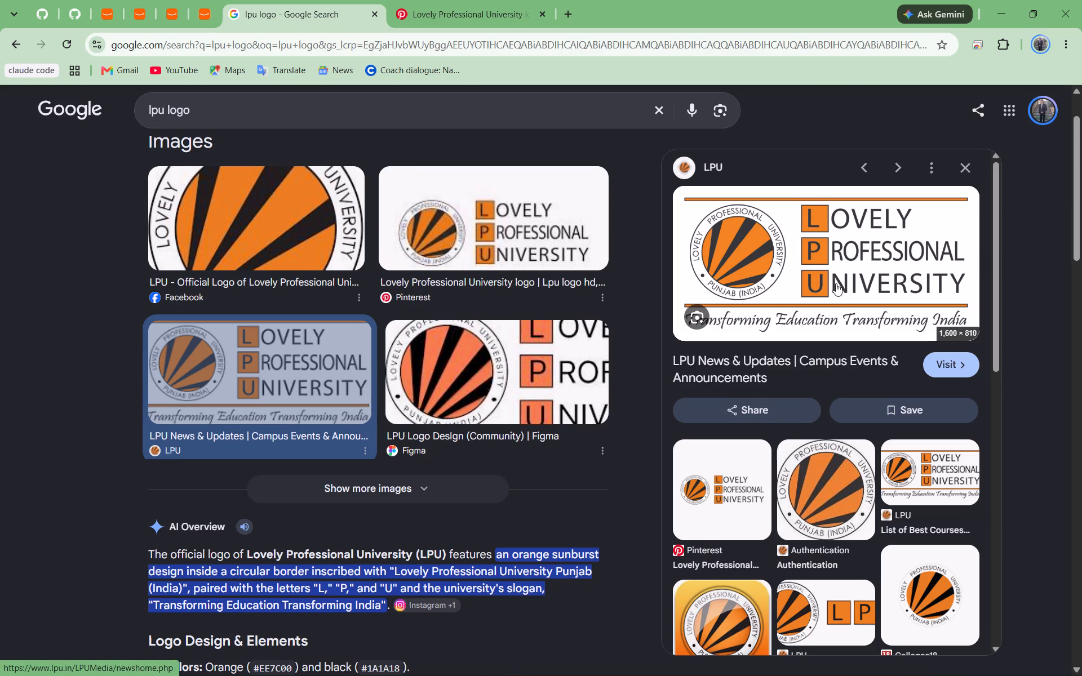
{"action": "right_click", "coordinate": [805, 263]}
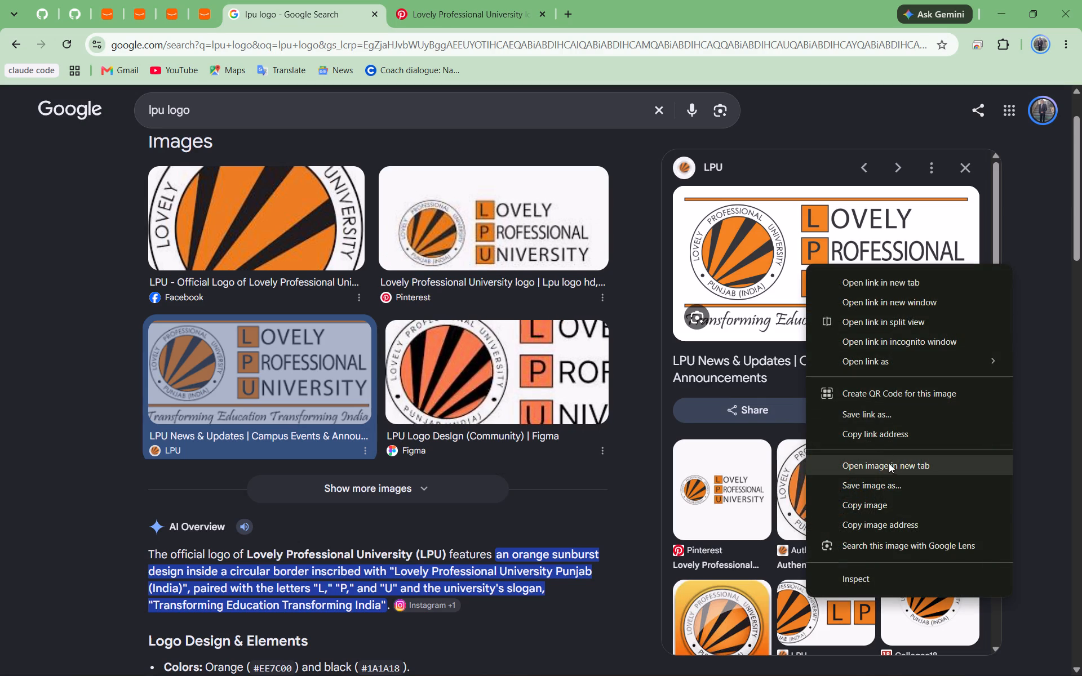
{"action": "left_click", "coordinate": [889, 500]}
{"action": "key", "text": "alt+Tab"}
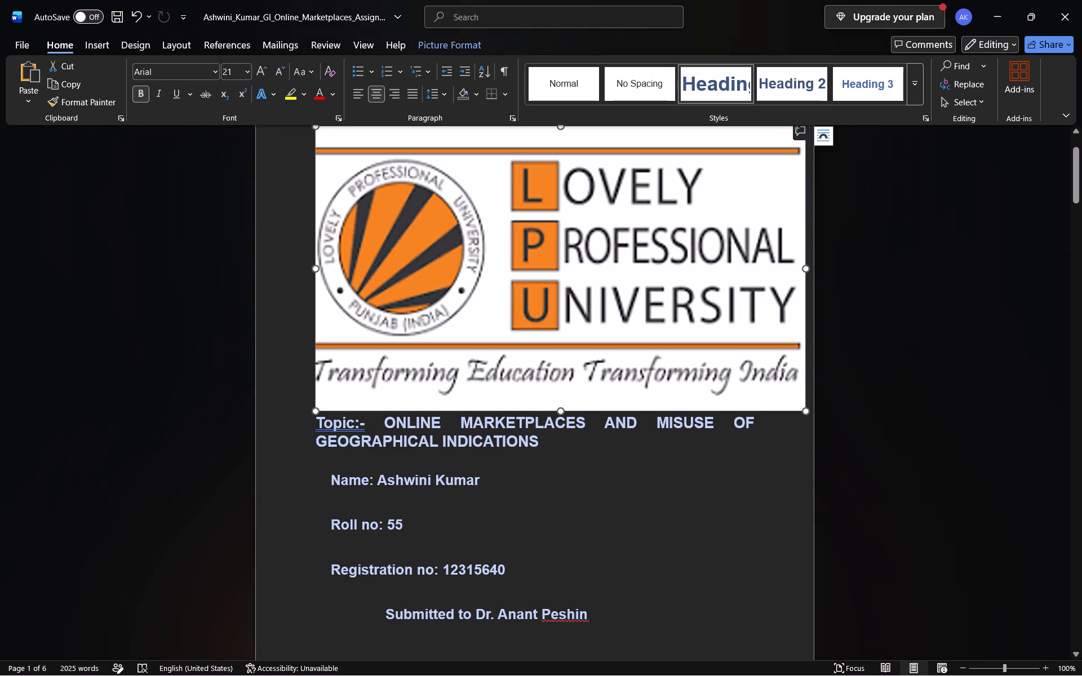
{"action": "left_click", "coordinate": [609, 262]}
{"action": "key", "text": "ctrl+v"}
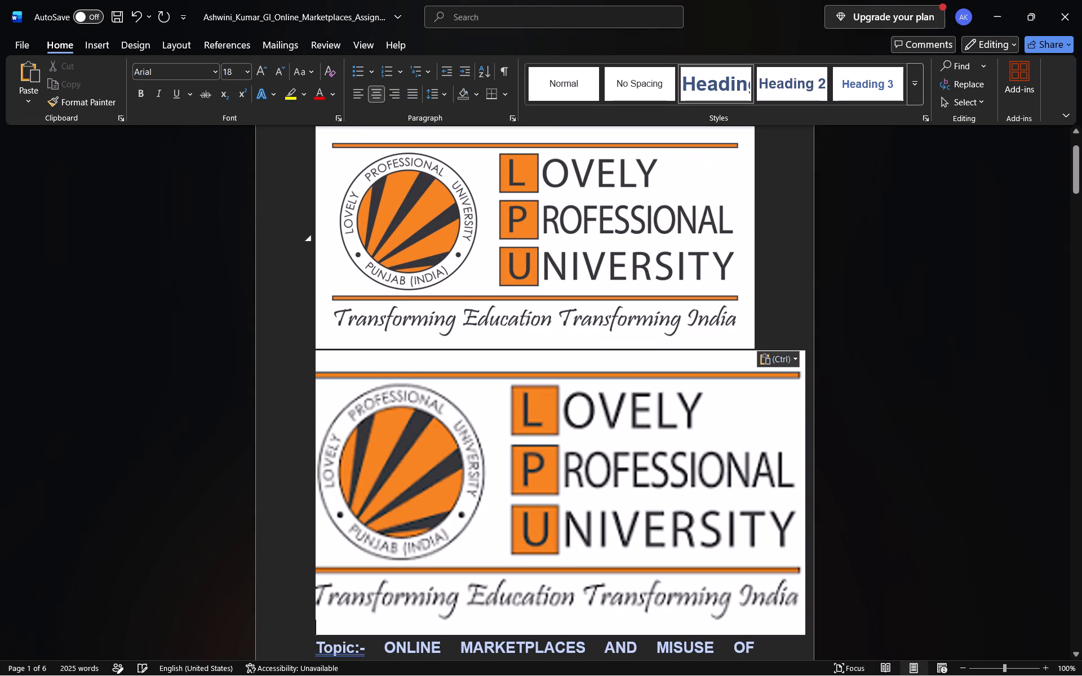
Delete the old blurry logo below the newly pasted one.
{"action": "left_click", "coordinate": [611, 450]}
{"action": "key", "text": "Delete"}
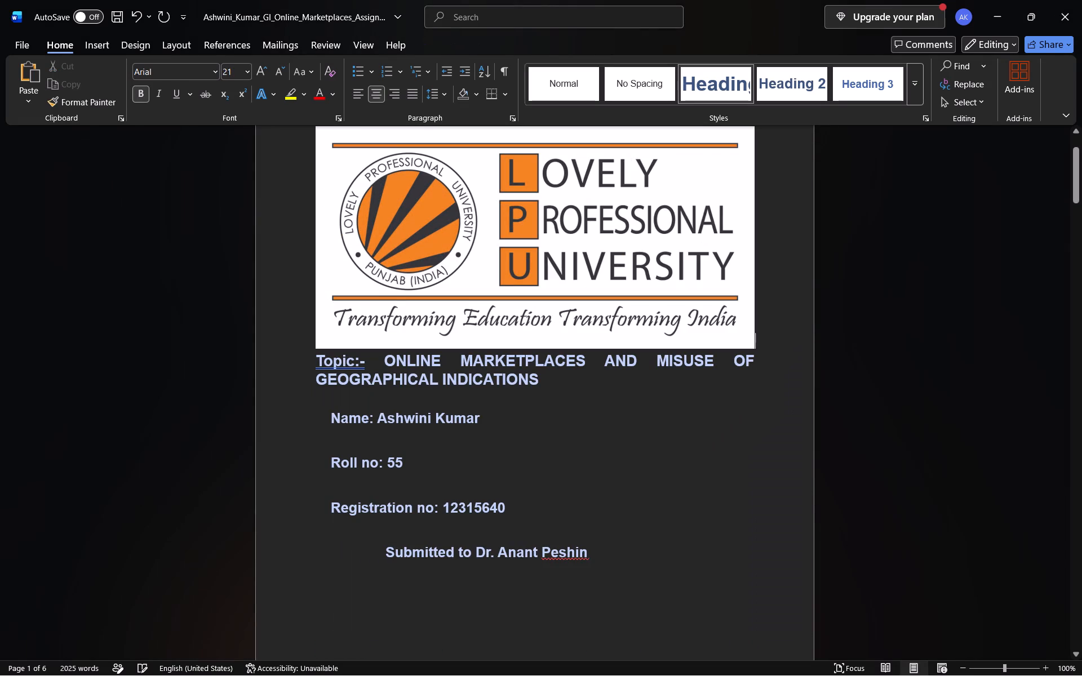
Widen the new logo beyond the text's right margin, keeping its height.
{"action": "scroll", "coordinate": [701, 415], "scroll_direction": "up", "scroll_amount": 2}
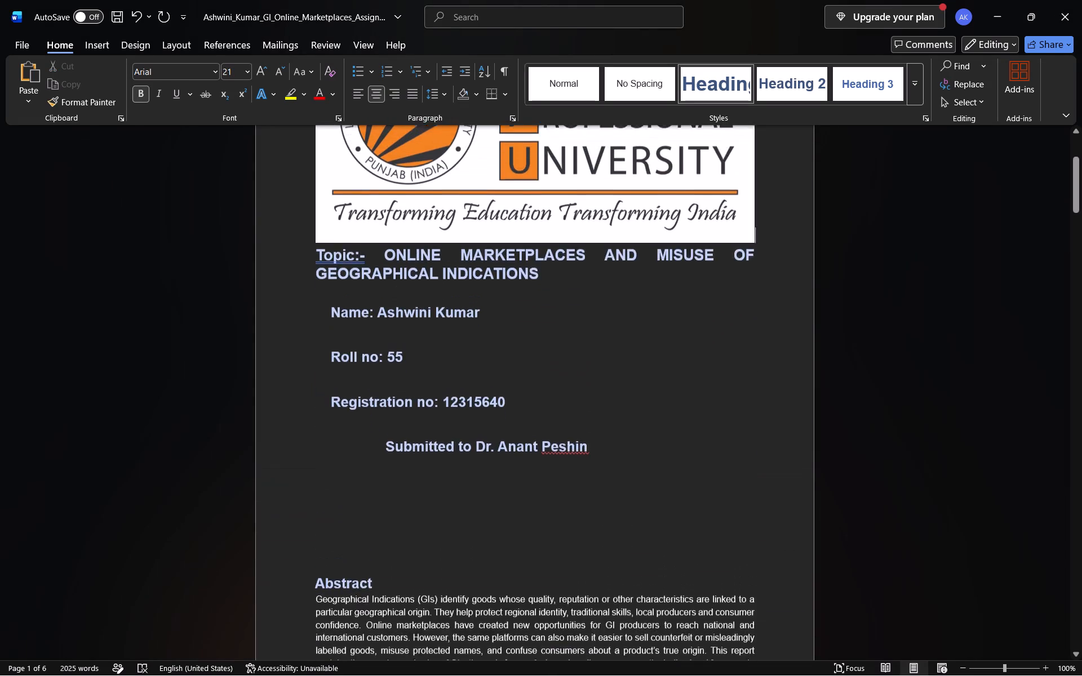
{"action": "scroll", "coordinate": [701, 415], "scroll_direction": "up", "scroll_amount": 2}
{"action": "left_click", "coordinate": [748, 317]}
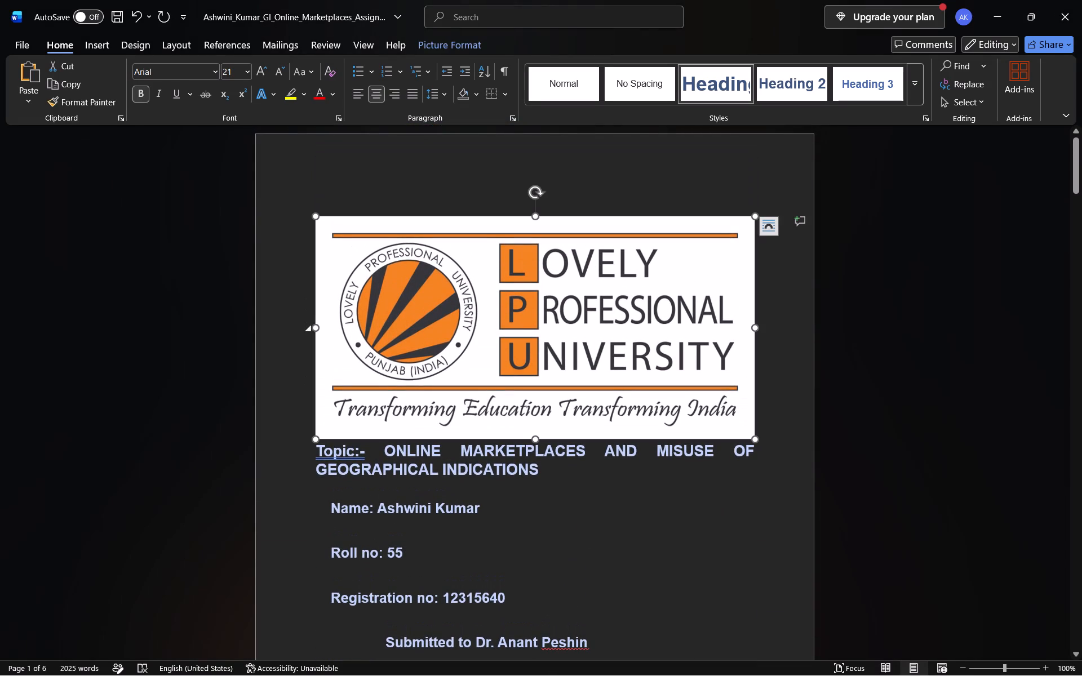
{"action": "left_click_drag", "start_coordinate": [755, 328], "coordinate": [804, 320]}
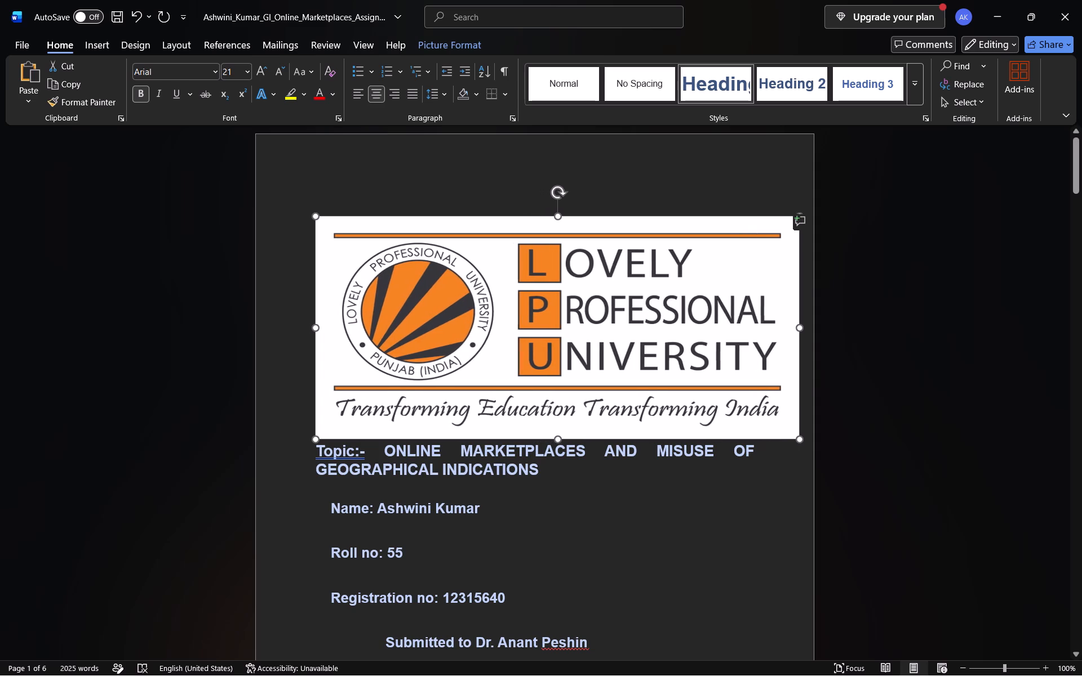
Widen the logo further until it reaches the cover page's right edge, keeping its height.
{"action": "left_click_drag", "start_coordinate": [804, 320], "coordinate": [806, 320]}
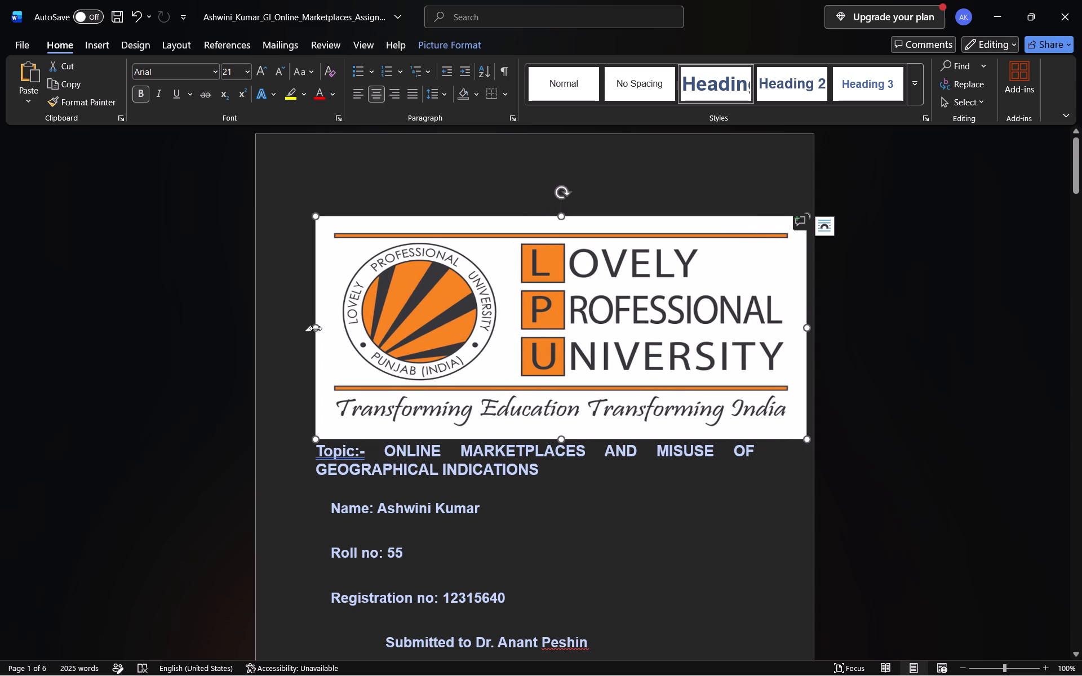
{"action": "left_click_drag", "start_coordinate": [316, 328], "coordinate": [309, 328]}
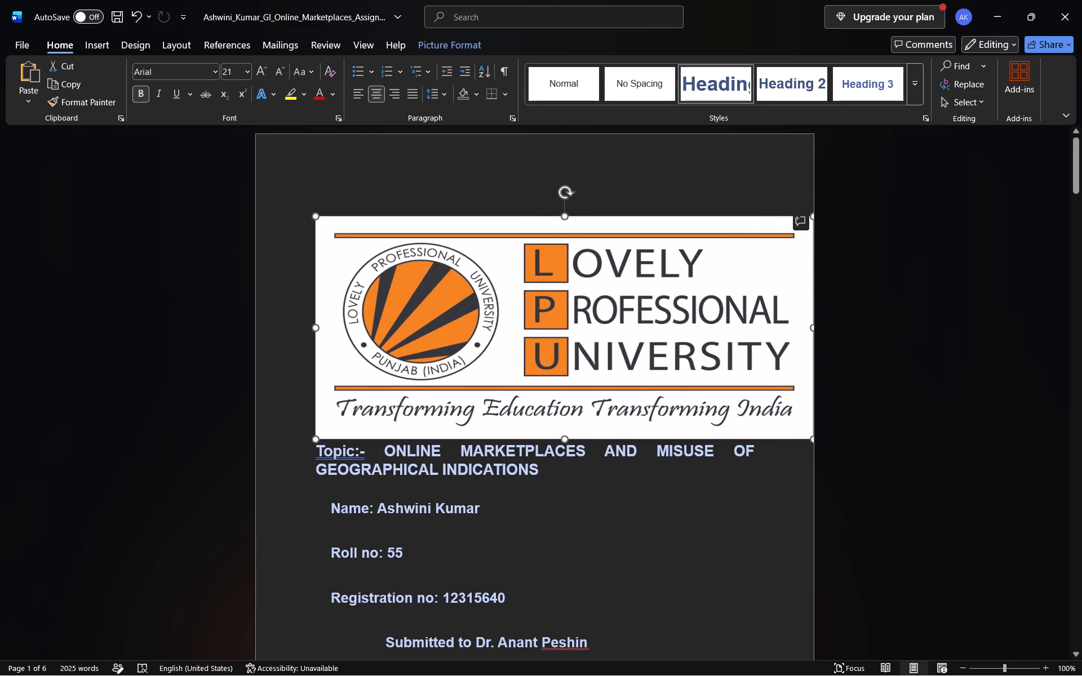
{"action": "left_click_drag", "start_coordinate": [309, 328], "coordinate": [300, 331]}
Change the logo from inline to a text-wrapping layout and move it up and left so it sits roughly centred above the topic.
{"action": "left_click_drag", "start_coordinate": [578, 323], "coordinate": [512, 319]}
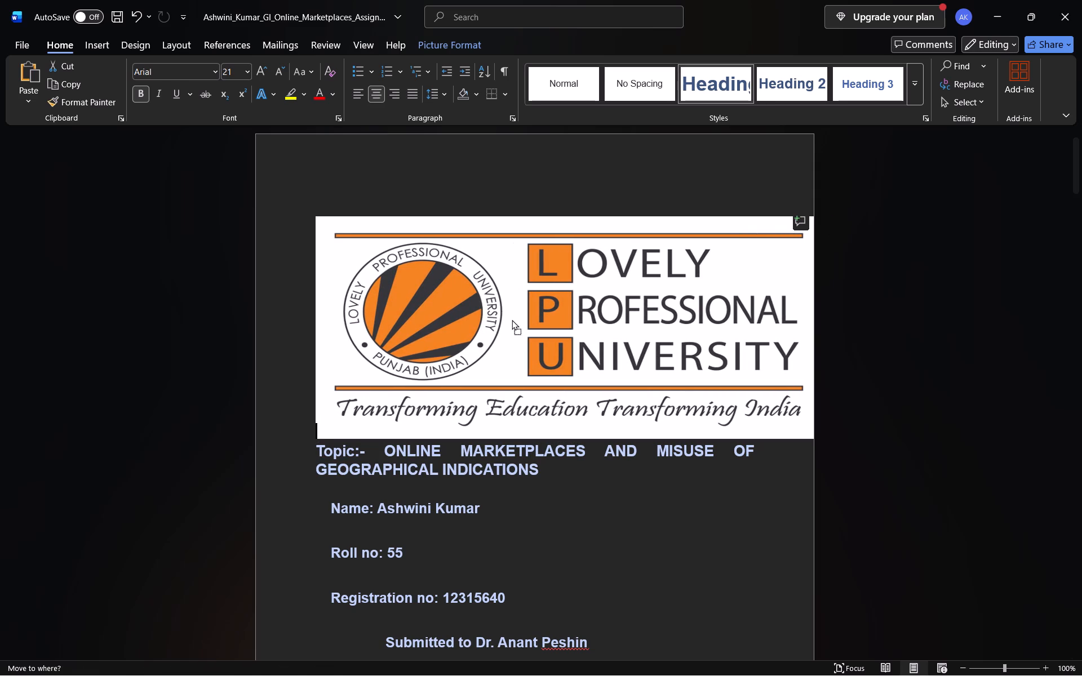
{"action": "left_click_drag", "start_coordinate": [512, 319], "coordinate": [508, 319]}
{"action": "left_click", "coordinate": [843, 216]}
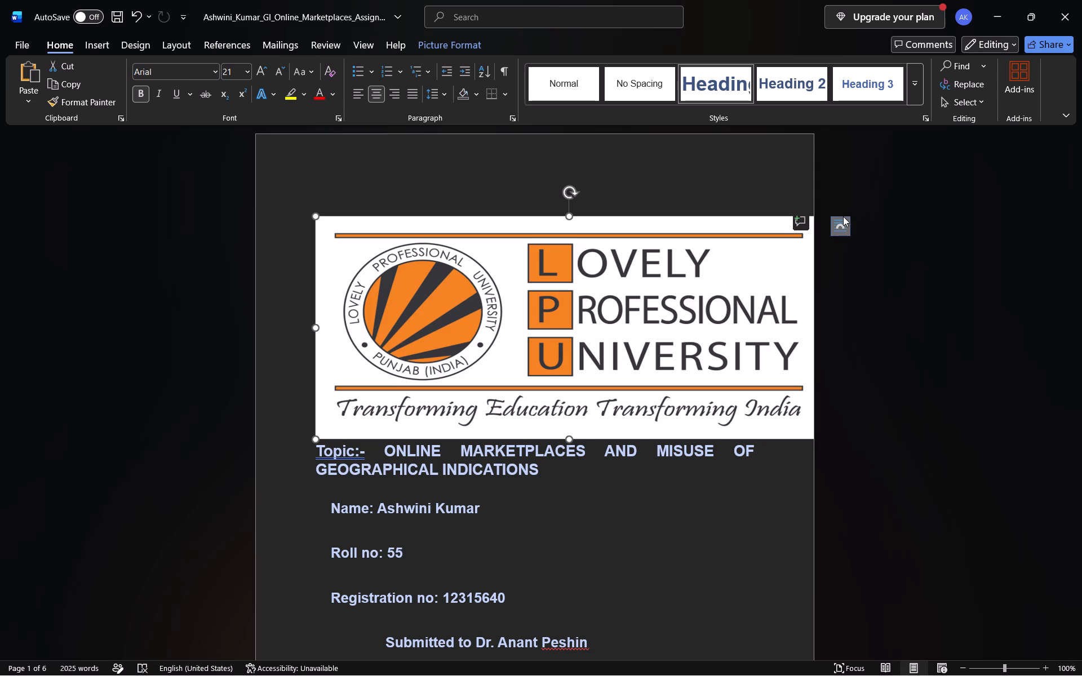
{"action": "left_click", "coordinate": [905, 321]}
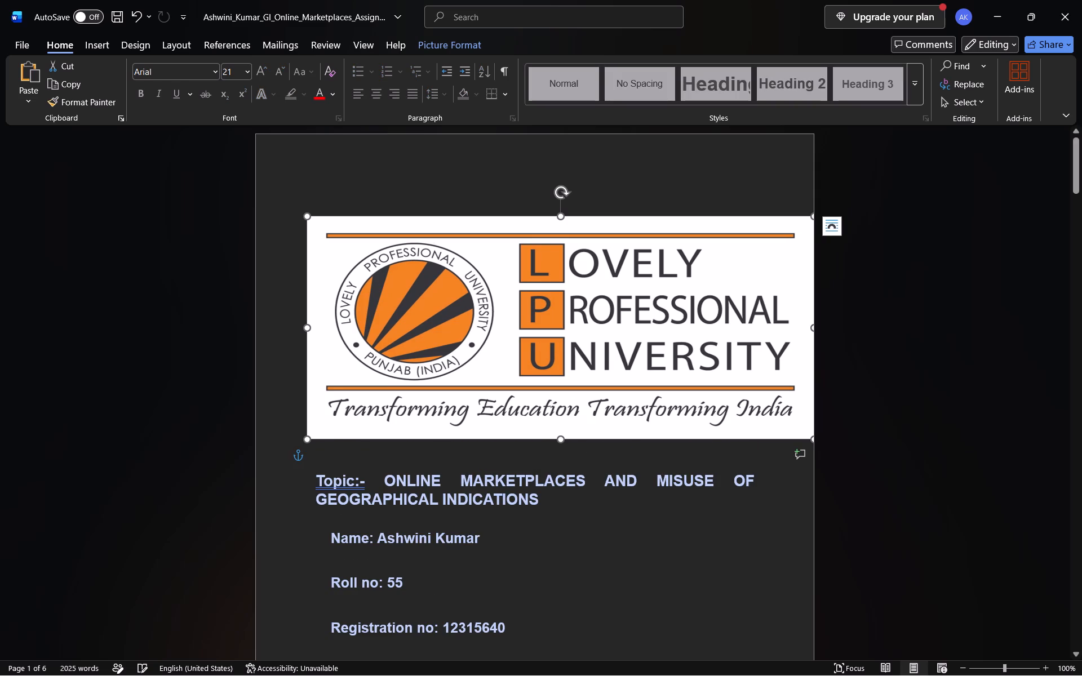
{"action": "left_click_drag", "start_coordinate": [586, 300], "coordinate": [552, 244]}
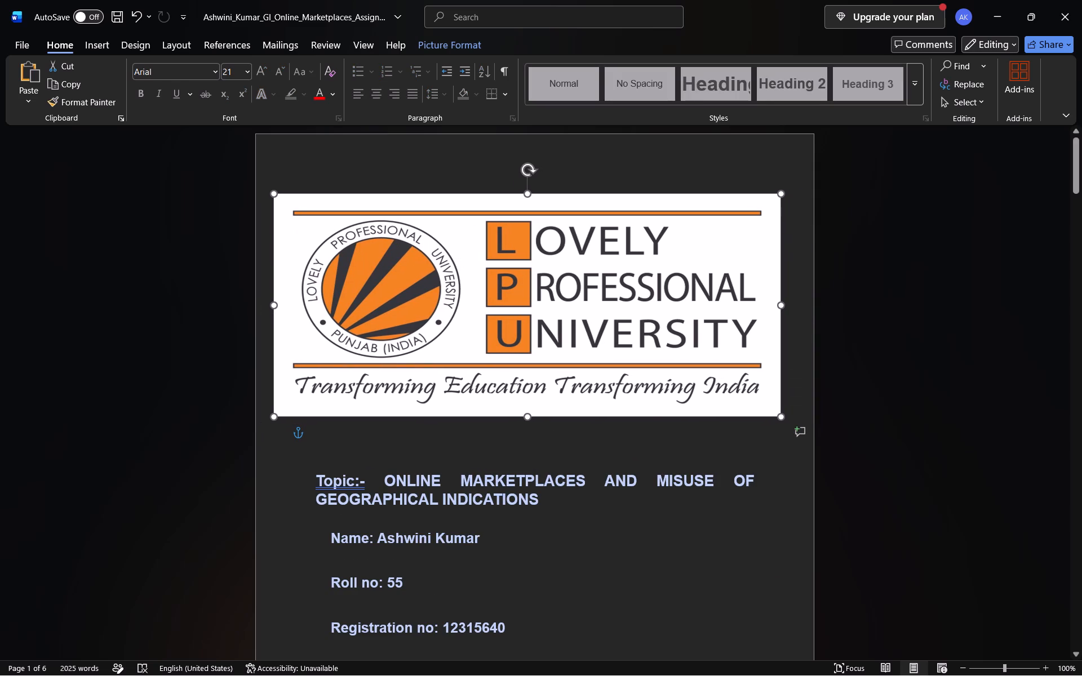
{"action": "left_click_drag", "start_coordinate": [552, 244], "coordinate": [557, 242]}
Stretch the logo taller from its bottom edge, keeping its width.
{"action": "scroll", "coordinate": [697, 480], "scroll_direction": "down", "scroll_amount": 1}
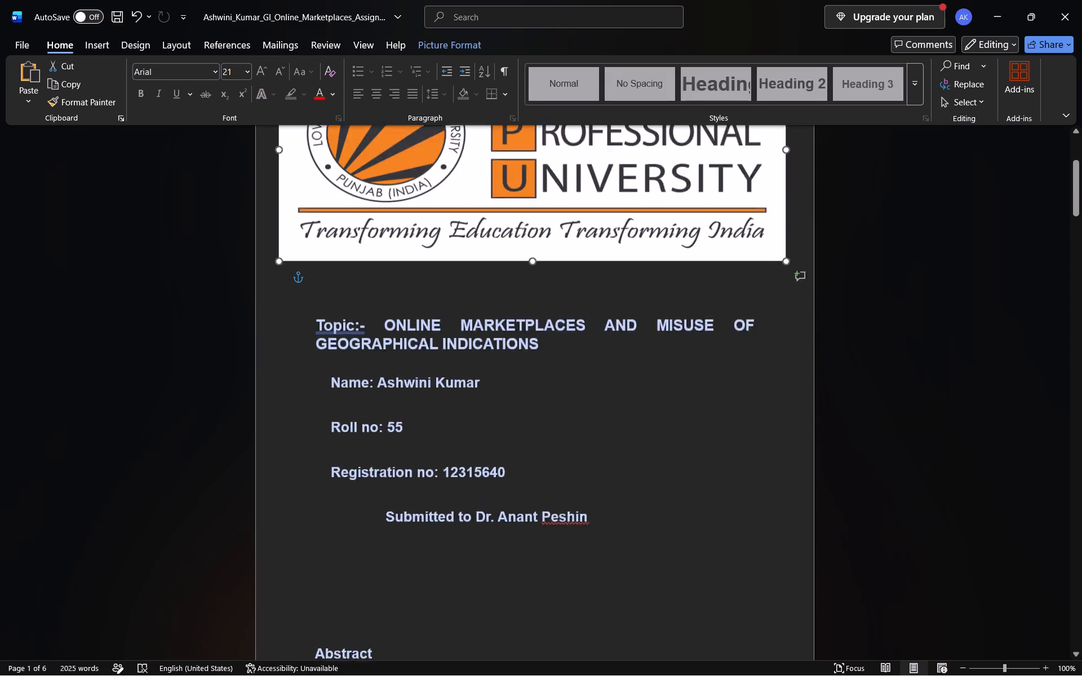
{"action": "scroll", "coordinate": [697, 480], "scroll_direction": "down", "scroll_amount": 1}
{"action": "left_click_drag", "start_coordinate": [531, 231], "coordinate": [530, 278]}
{"action": "scroll", "coordinate": [623, 421], "scroll_direction": "up", "scroll_amount": 1}
{"action": "scroll", "coordinate": [623, 421], "scroll_direction": "down", "scroll_amount": 1}
{"action": "scroll", "coordinate": [623, 421], "scroll_direction": "up", "scroll_amount": 1}
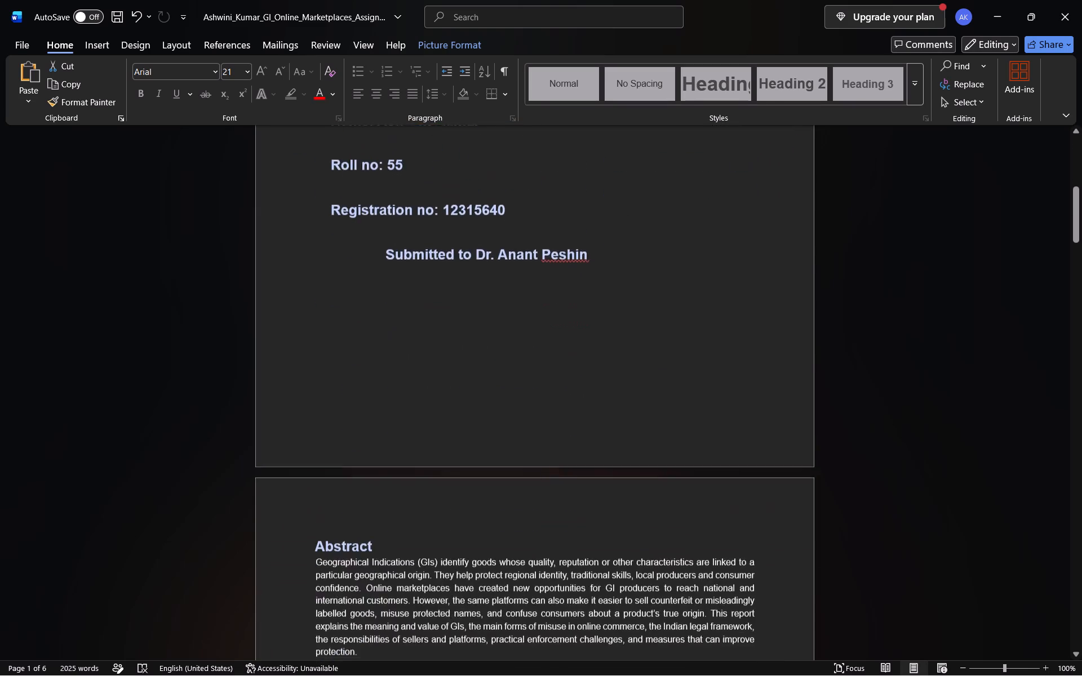
{"action": "scroll", "coordinate": [623, 421], "scroll_direction": "up", "scroll_amount": 1}
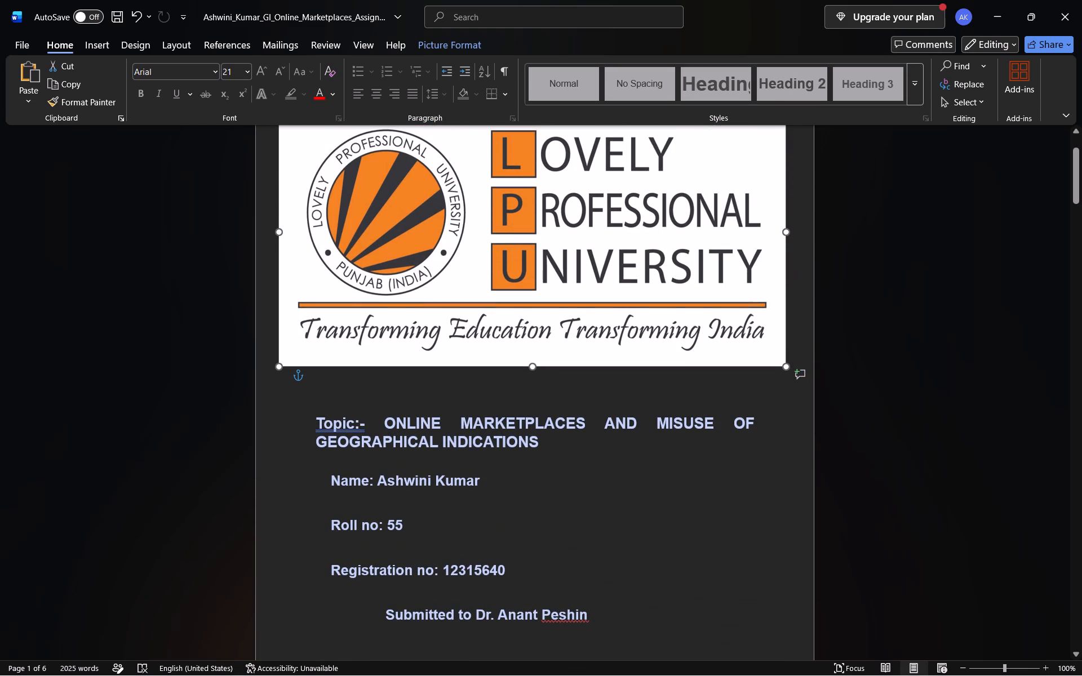
{"action": "left_click", "coordinate": [705, 491]}
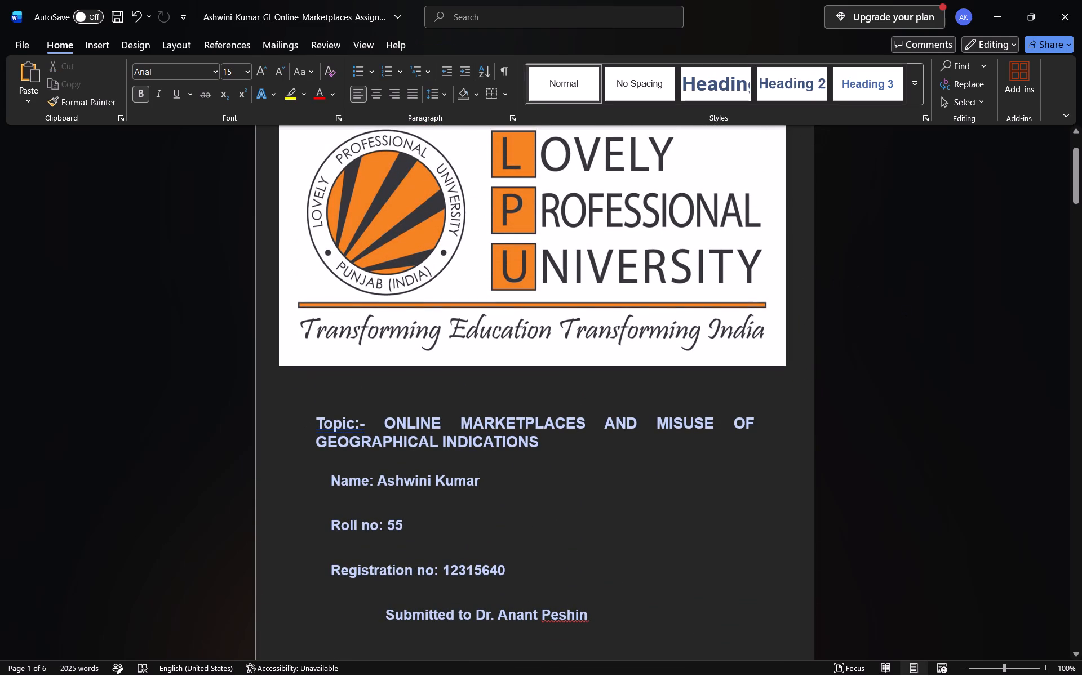
Review the whole document's layout from the cover page to the appendix flowchart.
{"action": "scroll", "coordinate": [705, 491], "scroll_direction": "down", "scroll_amount": 3}
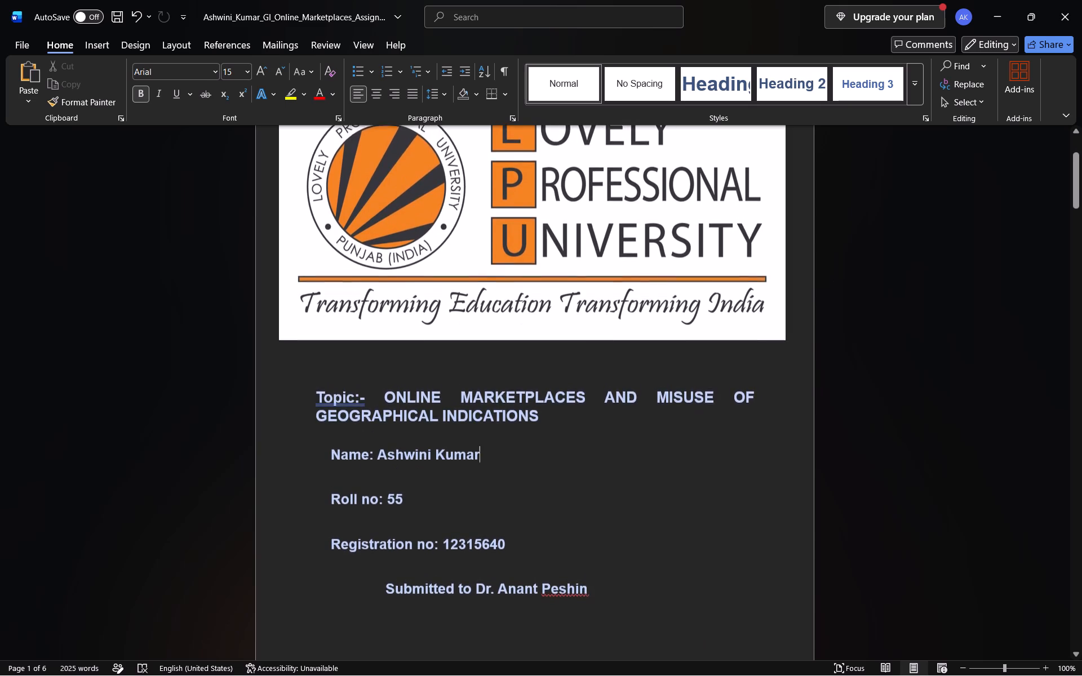
{"action": "scroll", "coordinate": [705, 491], "scroll_direction": "down", "scroll_amount": 8}
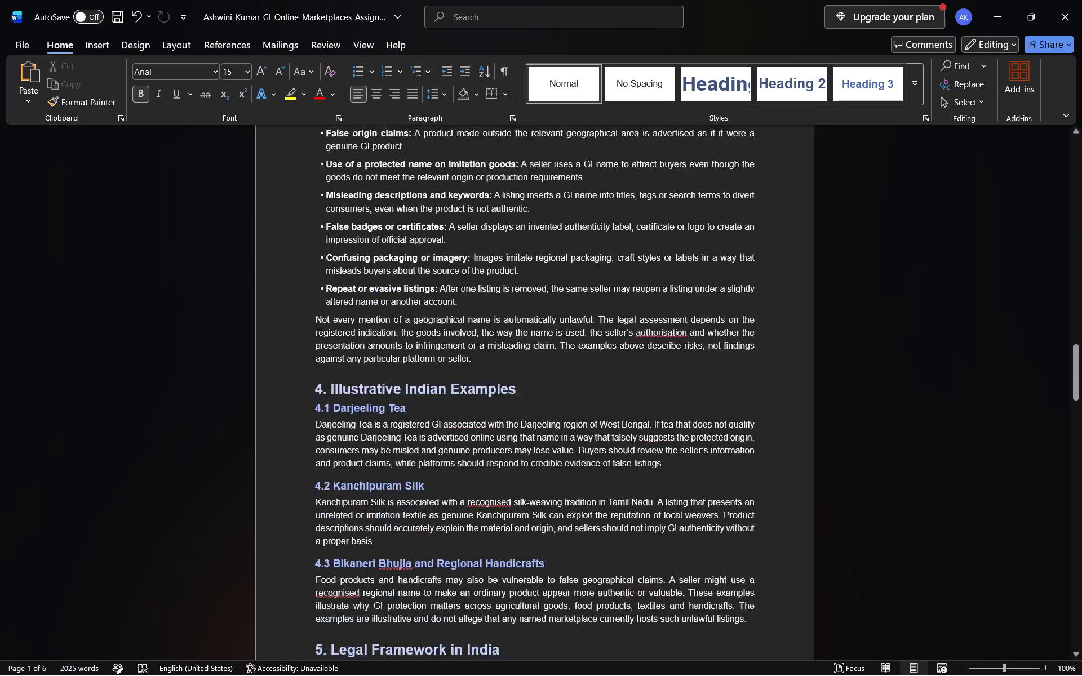
{"action": "scroll", "coordinate": [705, 491], "scroll_direction": "down", "scroll_amount": 11}
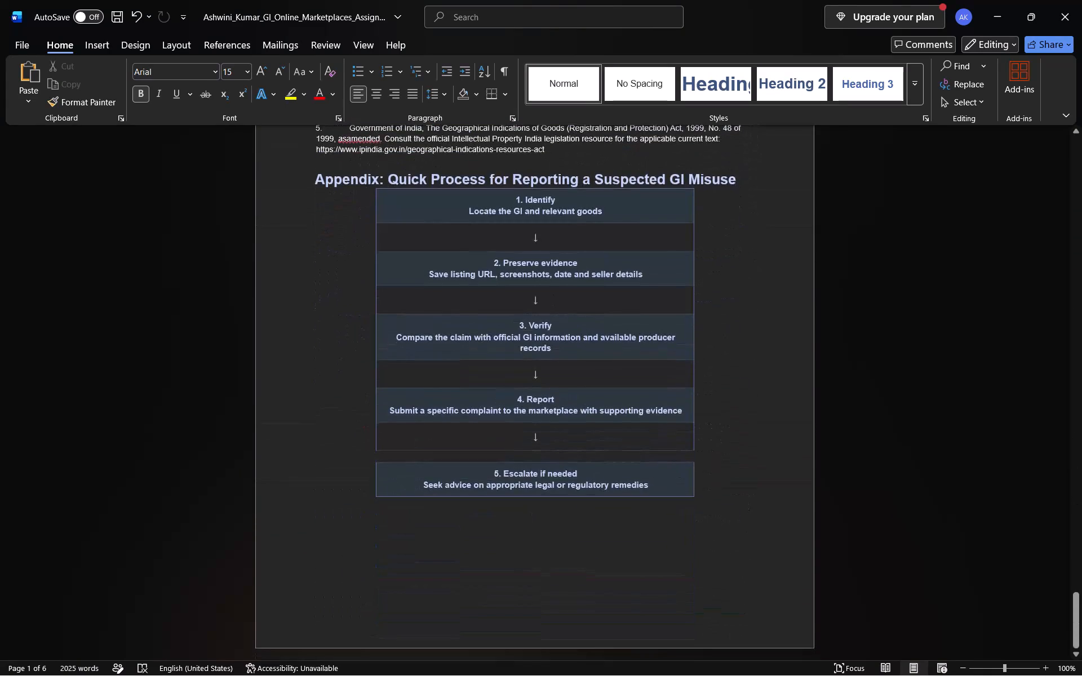
{"action": "scroll", "coordinate": [705, 491], "scroll_direction": "down", "scroll_amount": 3}
{"action": "scroll", "coordinate": [705, 491], "scroll_direction": "up", "scroll_amount": 20}
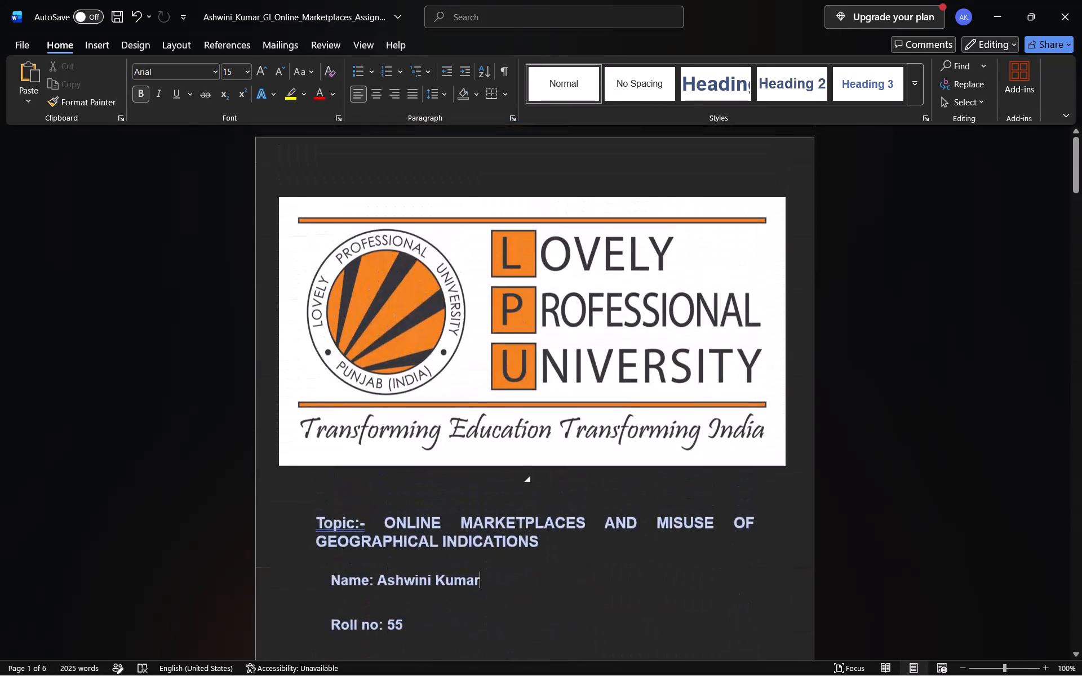
Add the line "Section: K302326" between the roll number and registration number lines on the cover page.
{"action": "scroll", "coordinate": [705, 491], "scroll_direction": "down", "scroll_amount": 1}
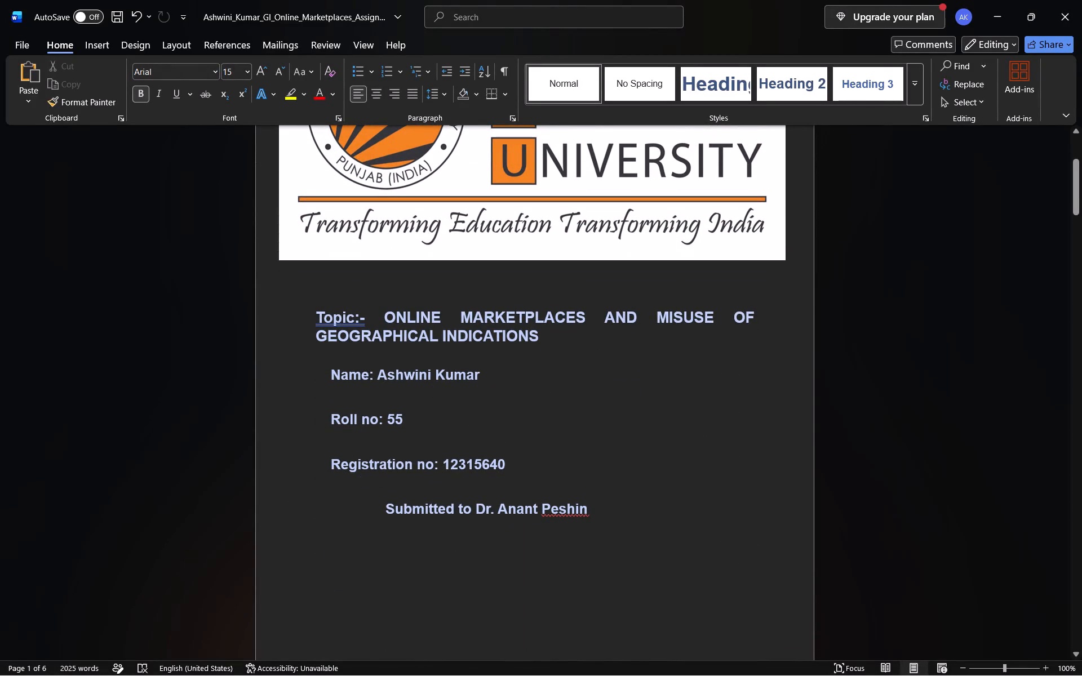
{"action": "left_click", "coordinate": [517, 455]}
{"action": "key", "text": "Return"}
{"action": "scroll", "coordinate": [481, 445], "scroll_direction": "down", "scroll_amount": 5}
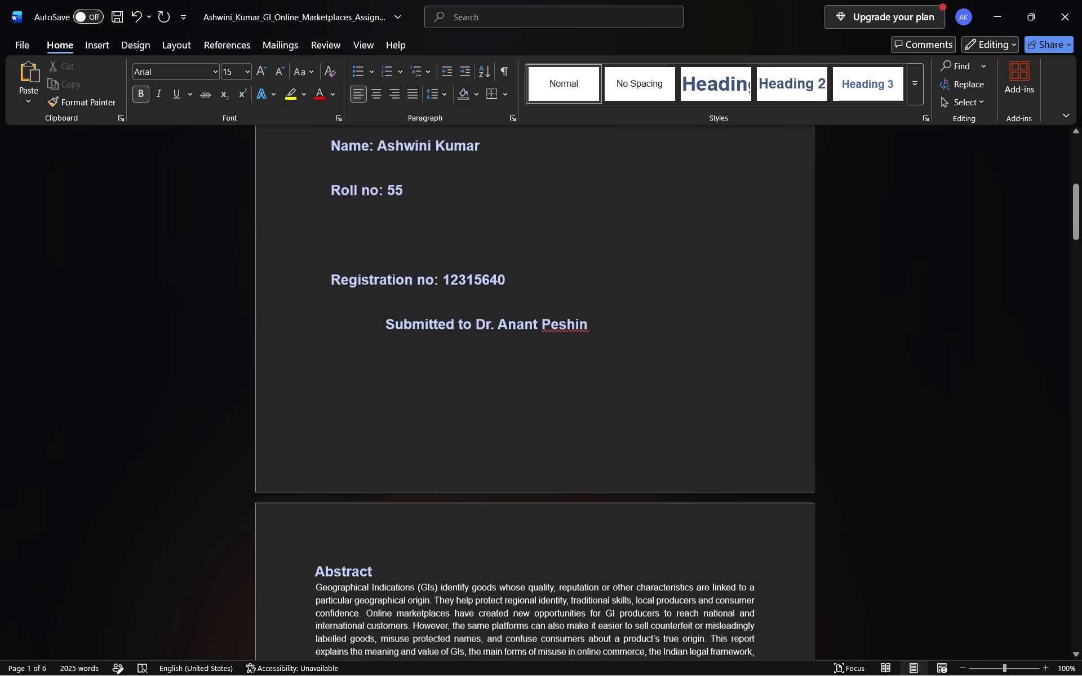
{"action": "scroll", "coordinate": [481, 445], "scroll_direction": "down", "scroll_amount": 19}
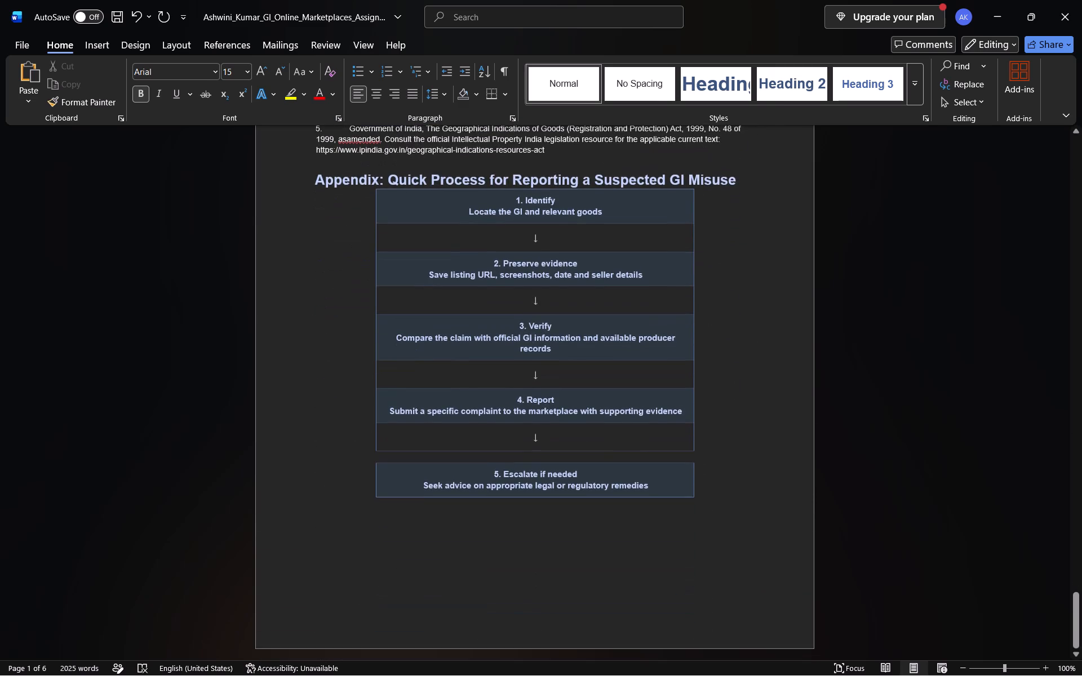
{"action": "scroll", "coordinate": [481, 445], "scroll_direction": "up", "scroll_amount": 20}
{"action": "scroll", "coordinate": [481, 445], "scroll_direction": "up", "scroll_amount": 3}
{"action": "scroll", "coordinate": [481, 445], "scroll_direction": "down", "scroll_amount": 1}
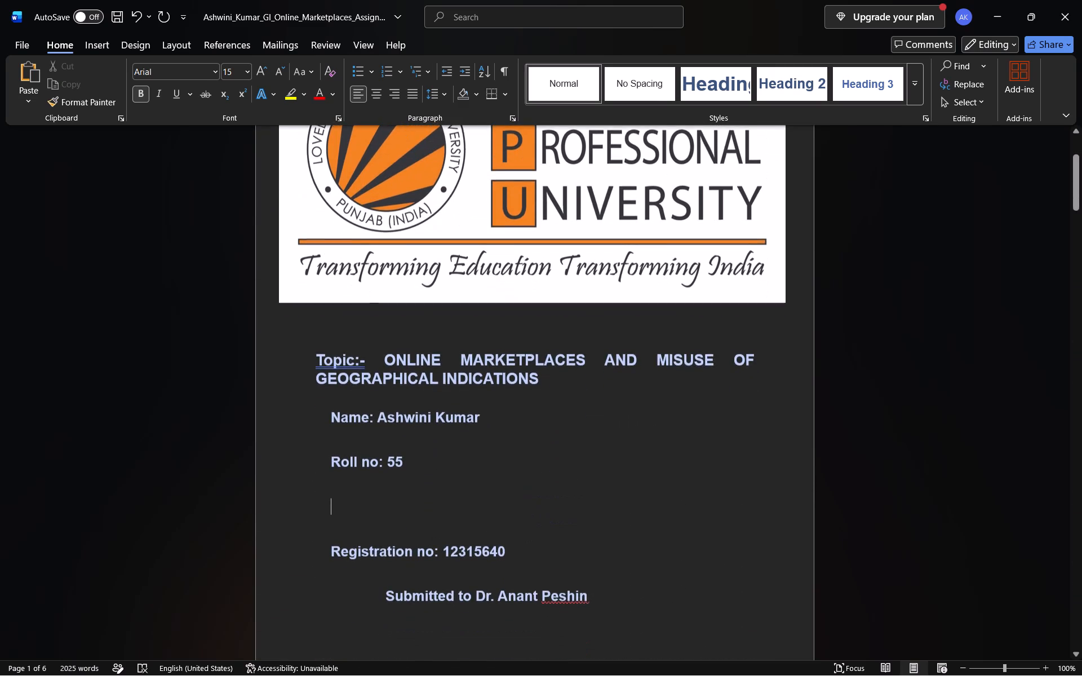
{"action": "scroll", "coordinate": [481, 445], "scroll_direction": "down", "scroll_amount": 1}
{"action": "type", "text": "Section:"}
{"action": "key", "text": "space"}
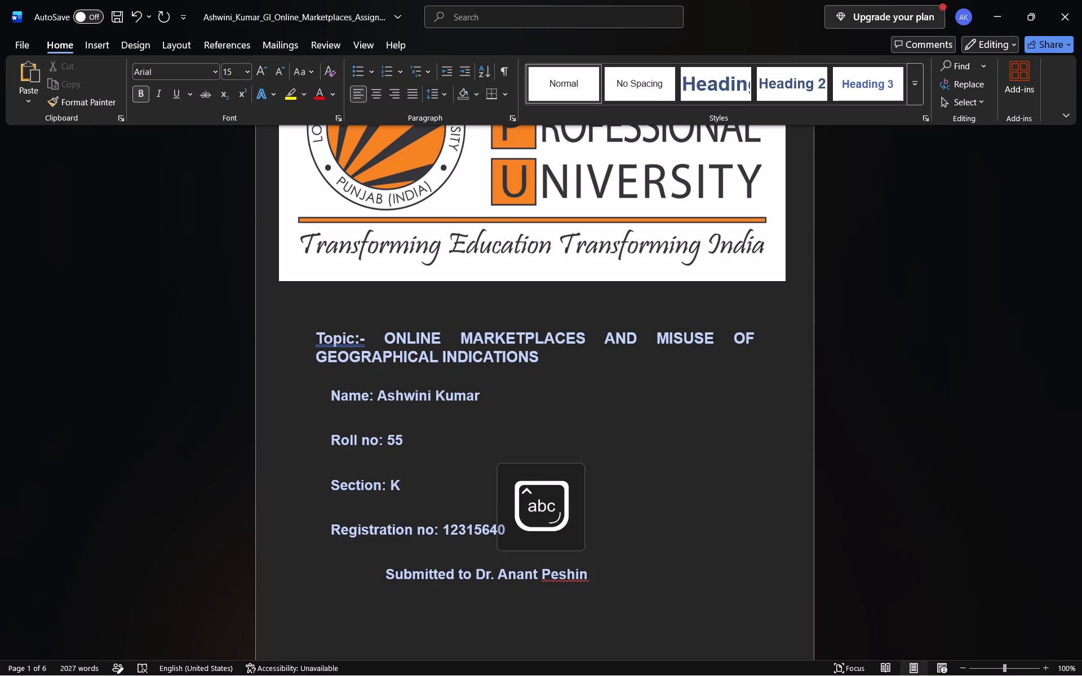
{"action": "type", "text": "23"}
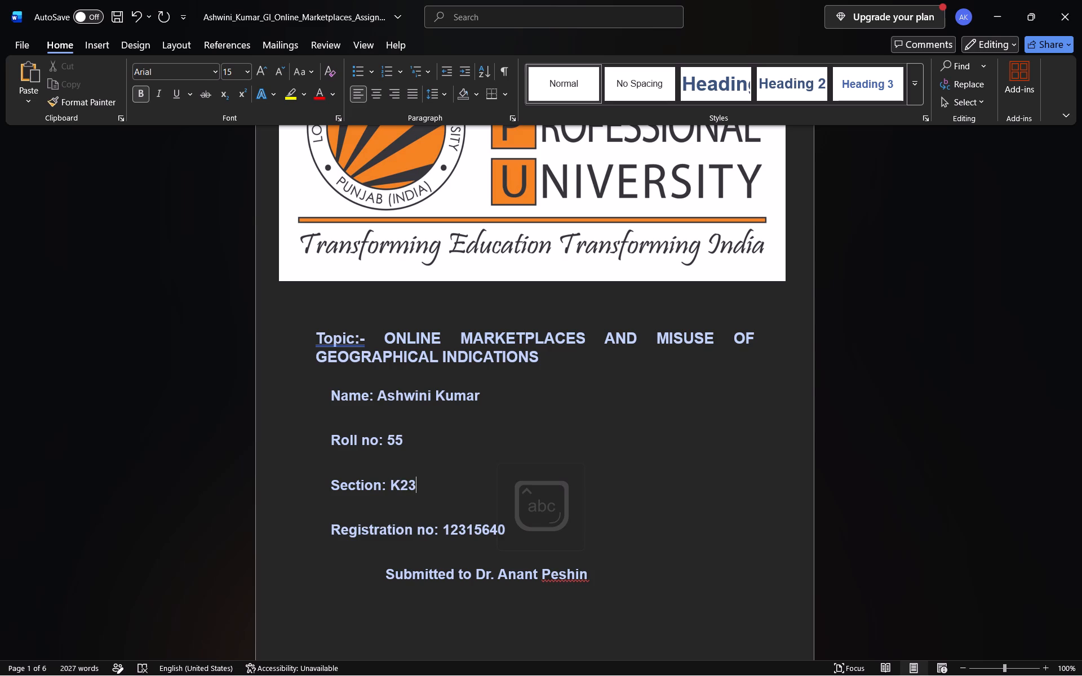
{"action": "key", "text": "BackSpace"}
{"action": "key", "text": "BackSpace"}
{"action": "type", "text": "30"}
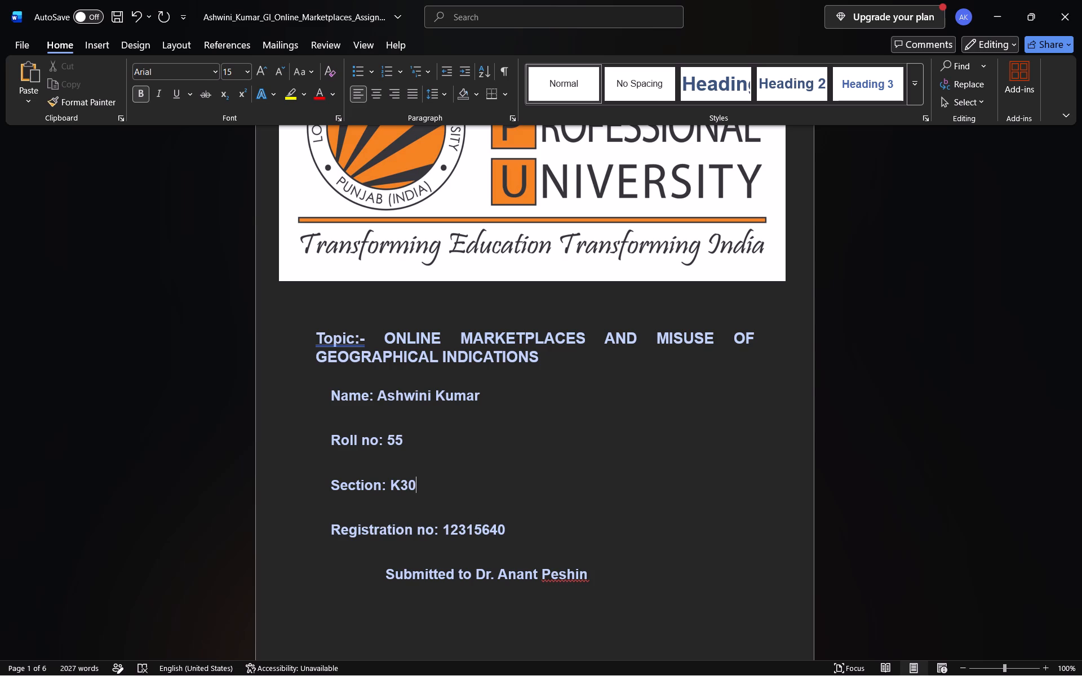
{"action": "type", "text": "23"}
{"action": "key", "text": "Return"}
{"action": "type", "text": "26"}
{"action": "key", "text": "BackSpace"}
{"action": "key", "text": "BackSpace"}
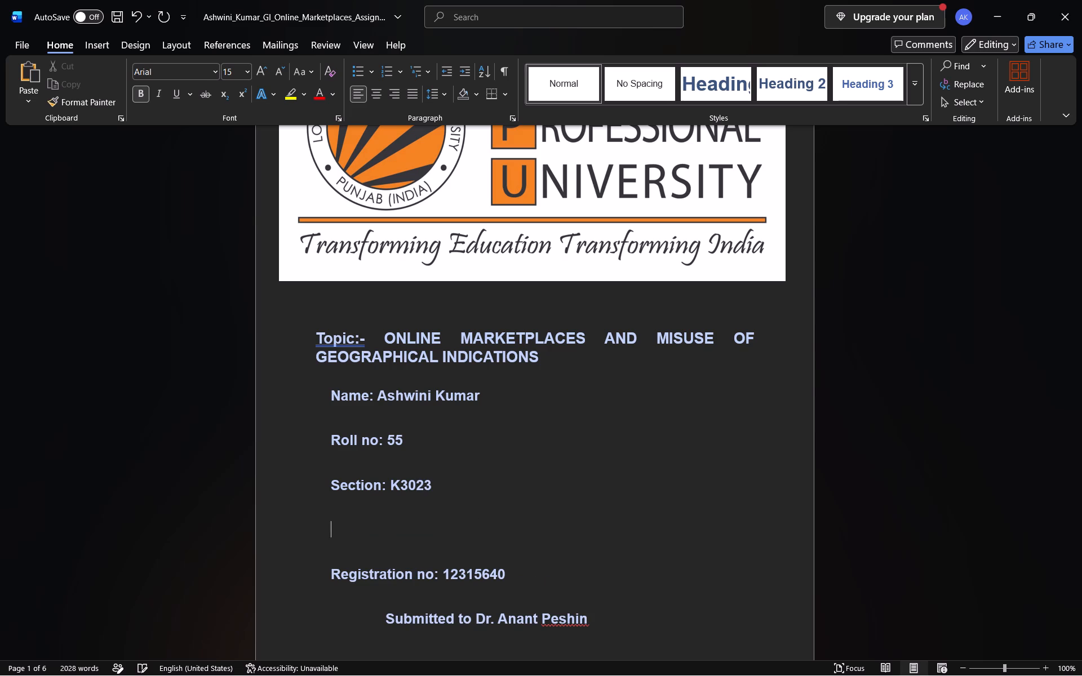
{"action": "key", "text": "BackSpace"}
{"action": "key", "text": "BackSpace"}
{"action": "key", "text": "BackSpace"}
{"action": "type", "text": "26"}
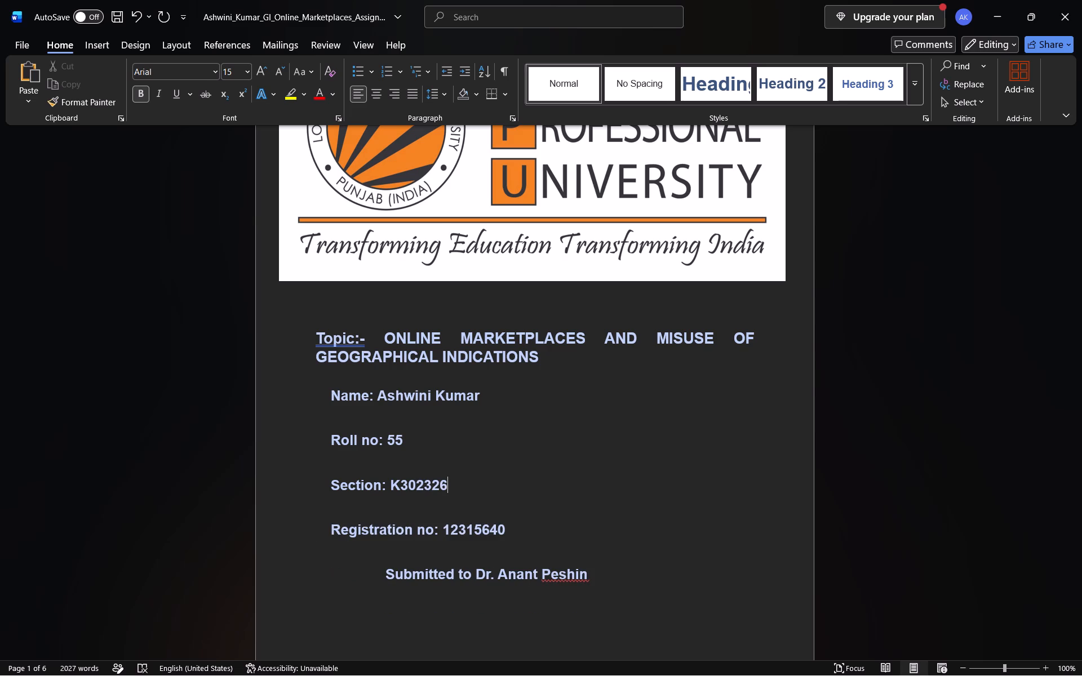
Check the updated cover page and the report's pages through the legal framework section.
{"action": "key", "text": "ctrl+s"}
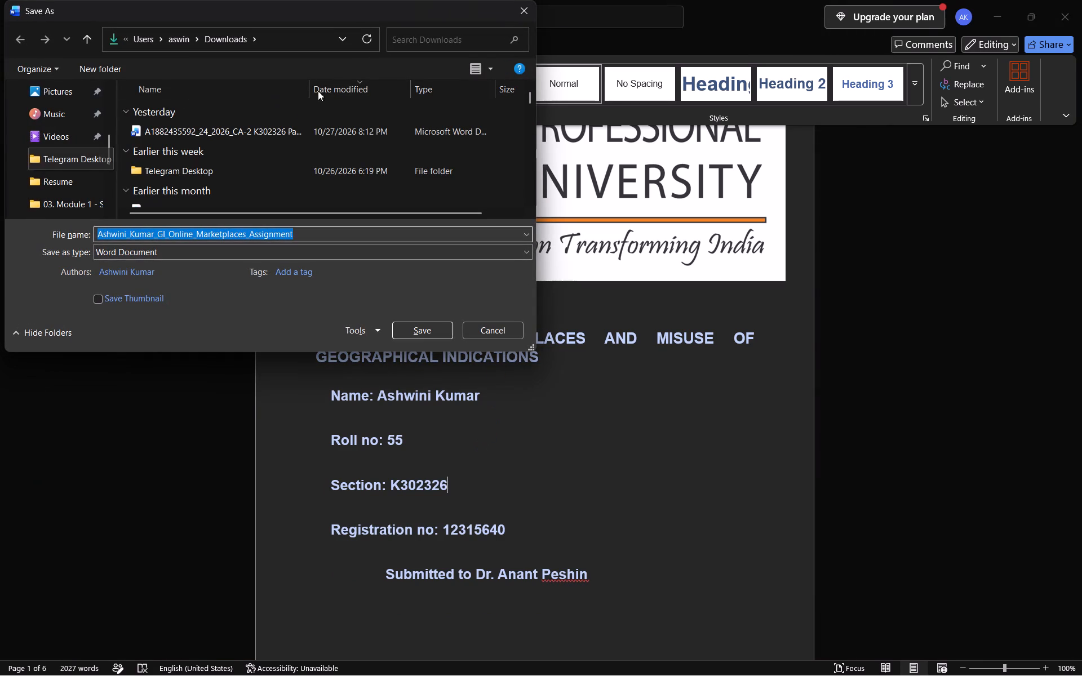
{"action": "left_click", "coordinate": [527, 12]}
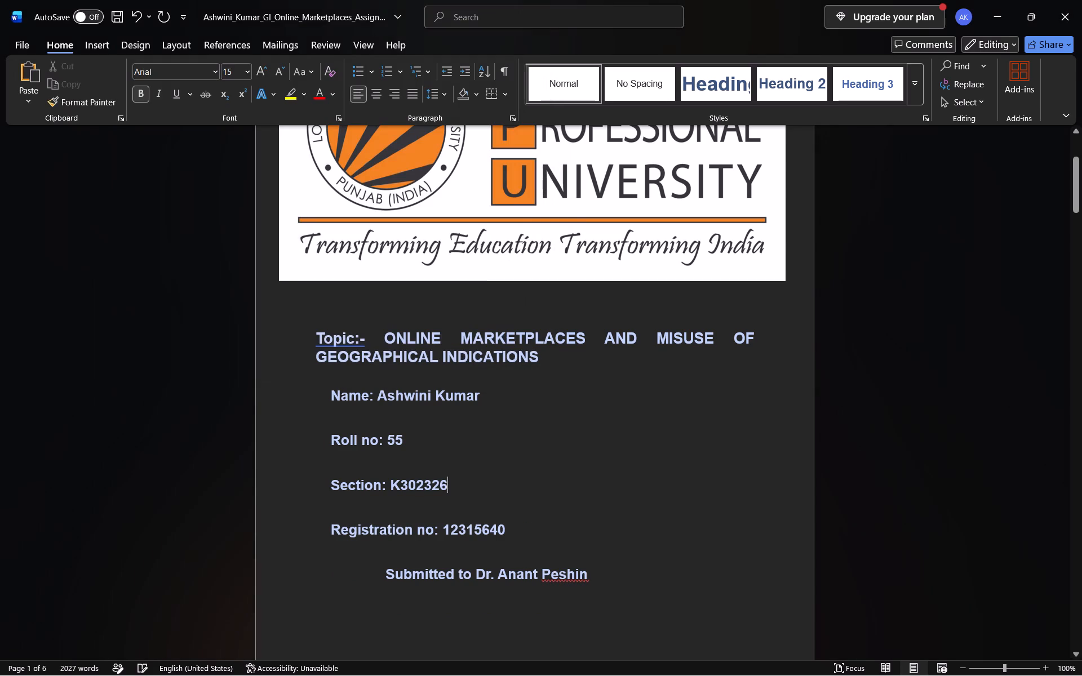
{"action": "left_click", "coordinate": [721, 534]}
{"action": "scroll", "coordinate": [603, 467], "scroll_direction": "down", "scroll_amount": 2}
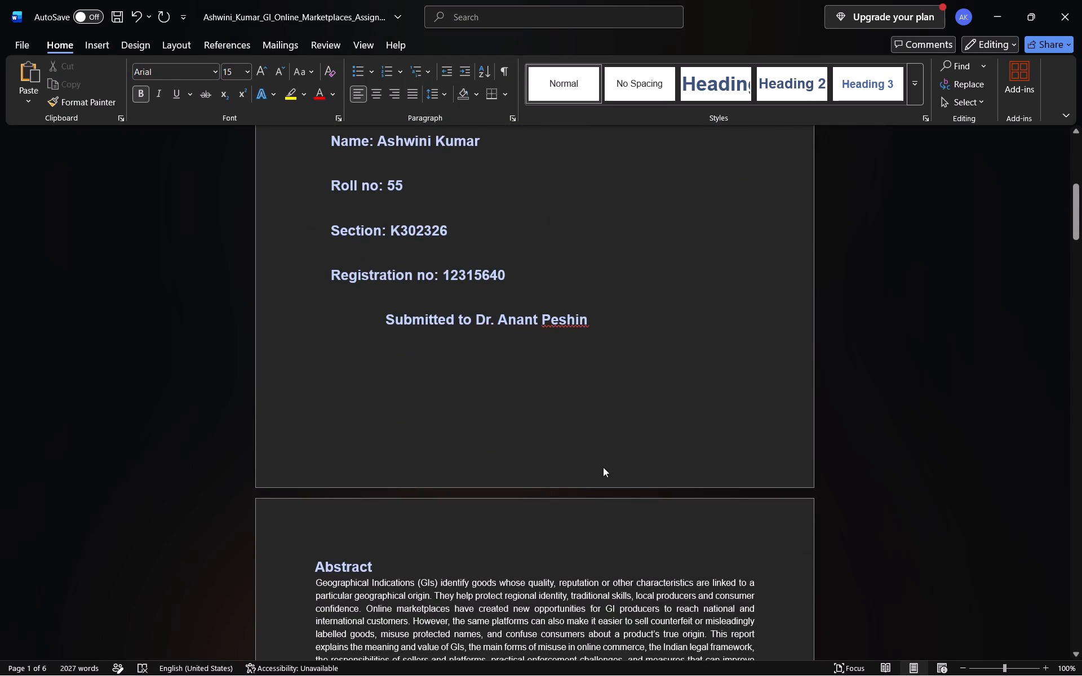
{"action": "scroll", "coordinate": [603, 467], "scroll_direction": "down", "scroll_amount": 1}
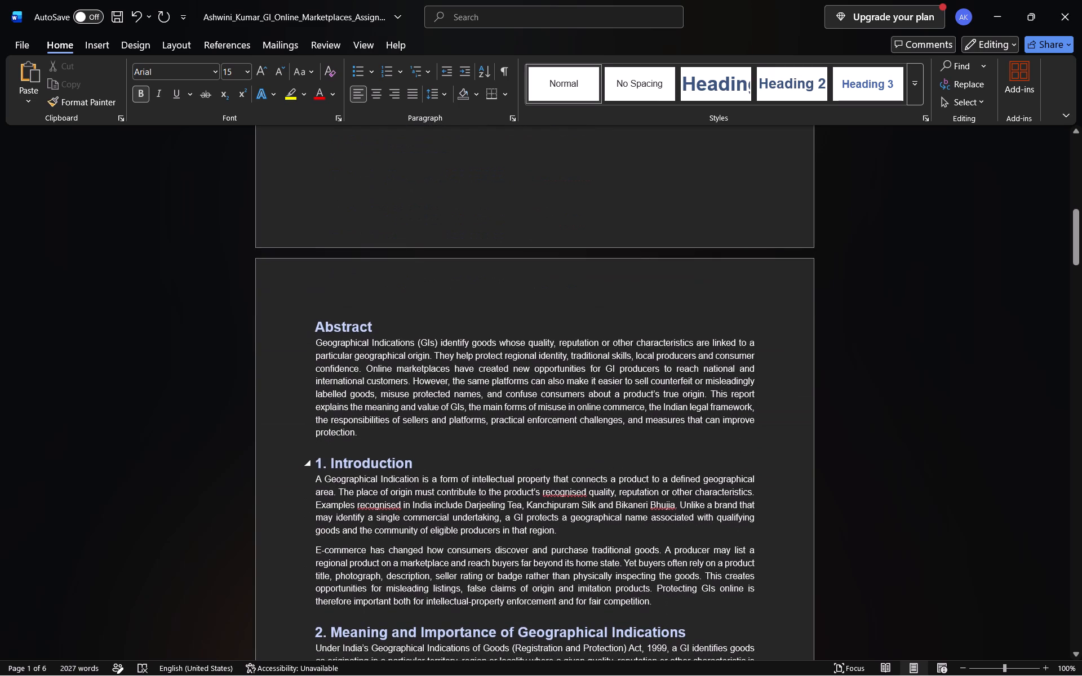
{"action": "scroll", "coordinate": [603, 467], "scroll_direction": "down", "scroll_amount": 4}
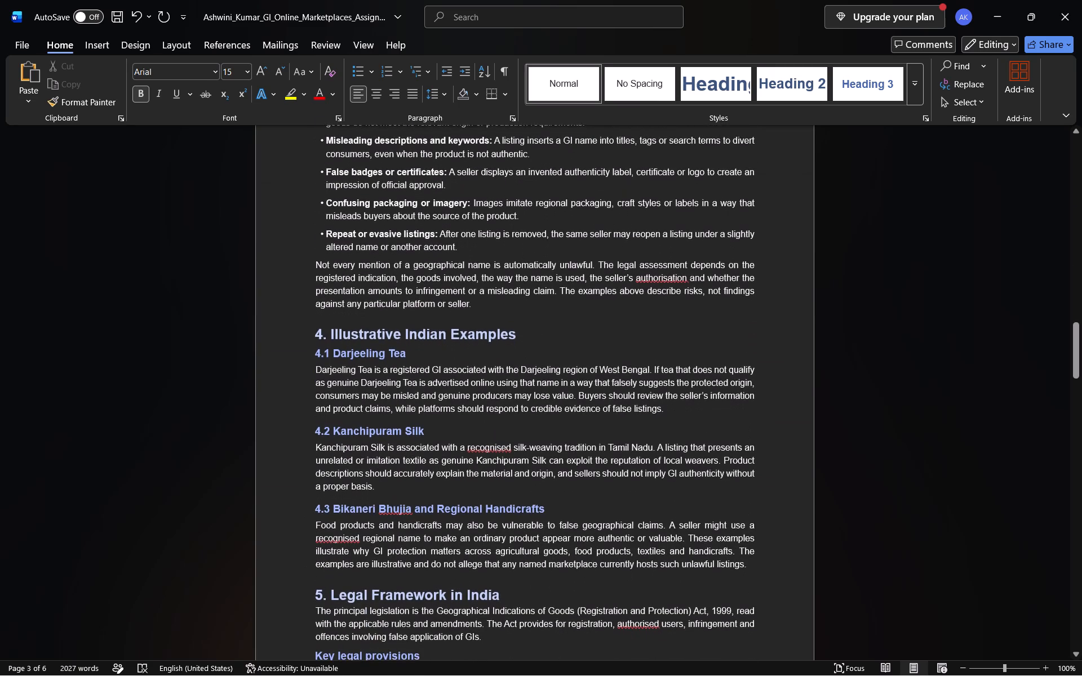
{"action": "scroll", "coordinate": [603, 467], "scroll_direction": "up", "scroll_amount": 7}
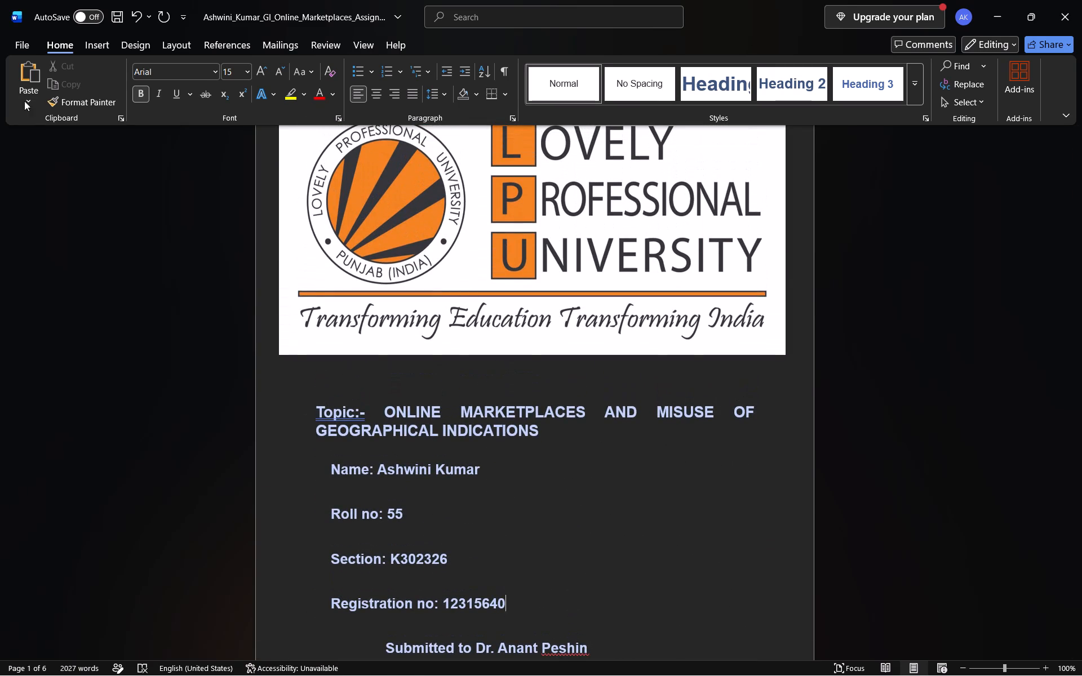
Try to export the document as a PDF in the Downloads folder under its current name, replacing the existing PDF.
{"action": "left_click", "coordinate": [21, 50]}
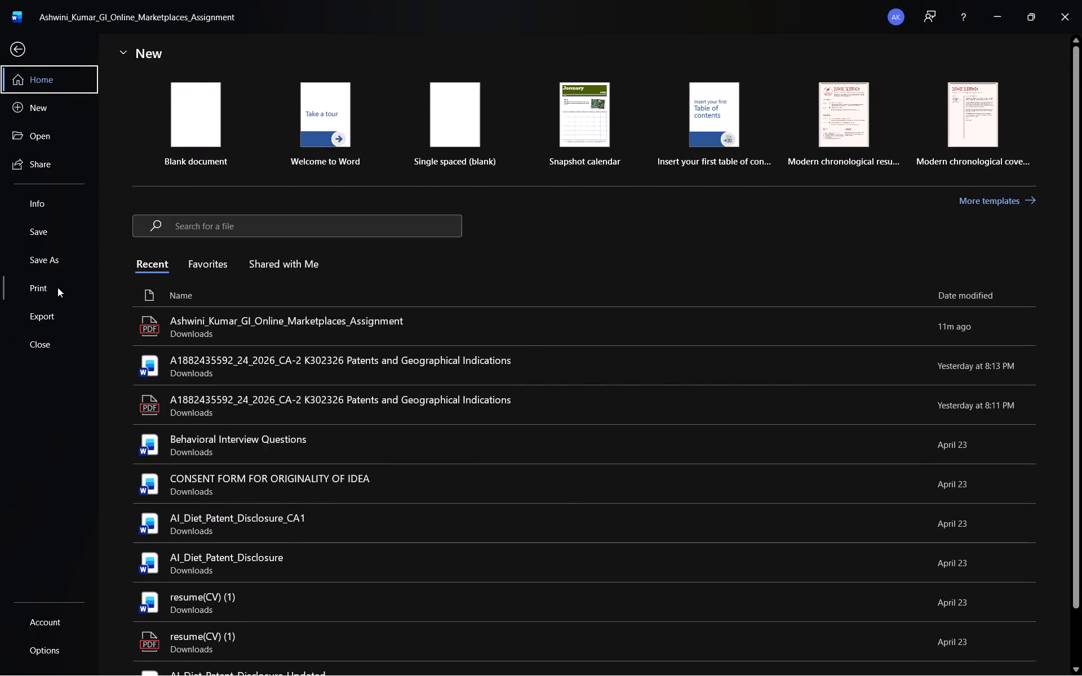
{"action": "left_click", "coordinate": [55, 324]}
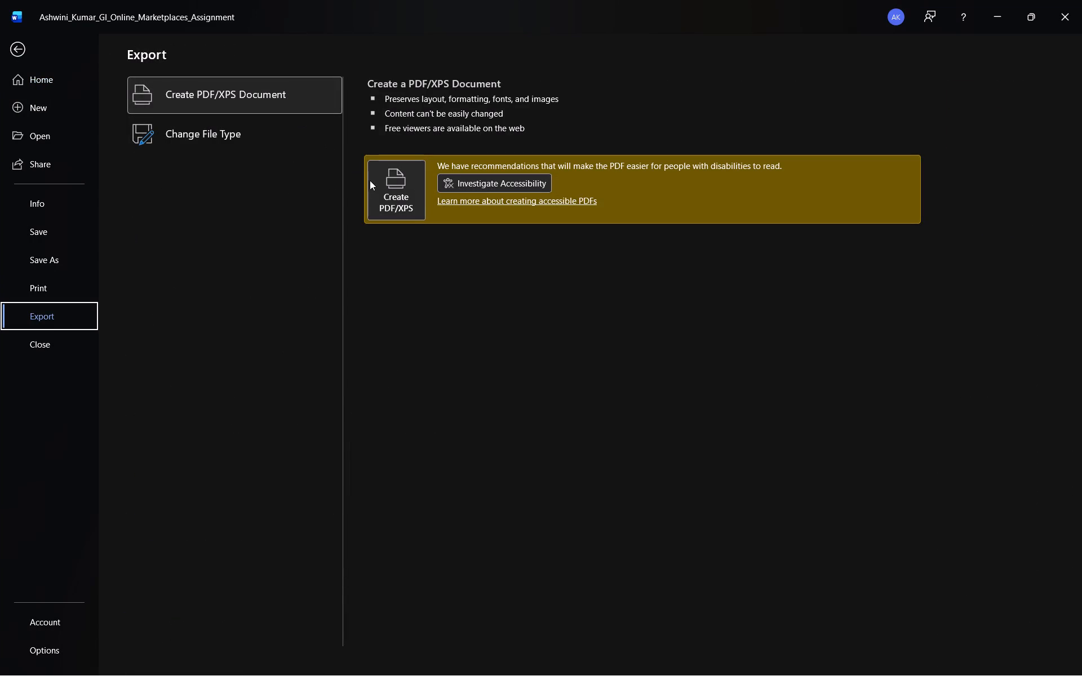
{"action": "left_click", "coordinate": [374, 184]}
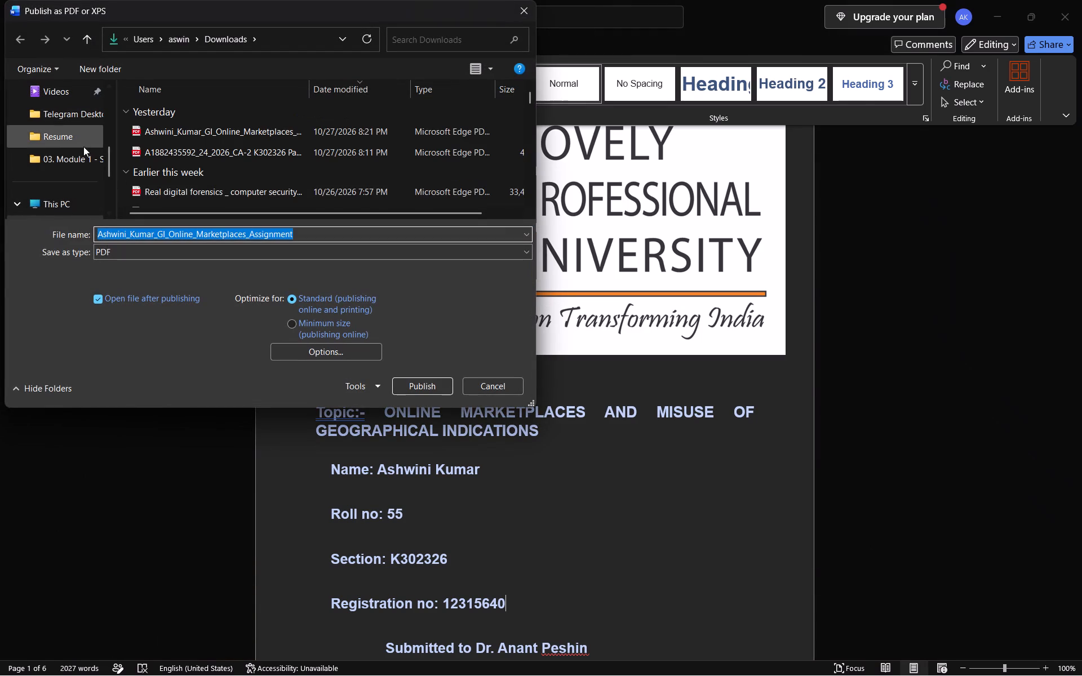
{"action": "scroll", "coordinate": [78, 194], "scroll_direction": "down", "scroll_amount": 1}
{"action": "scroll", "coordinate": [78, 194], "scroll_direction": "up", "scroll_amount": 7}
{"action": "left_click", "coordinate": [58, 213]}
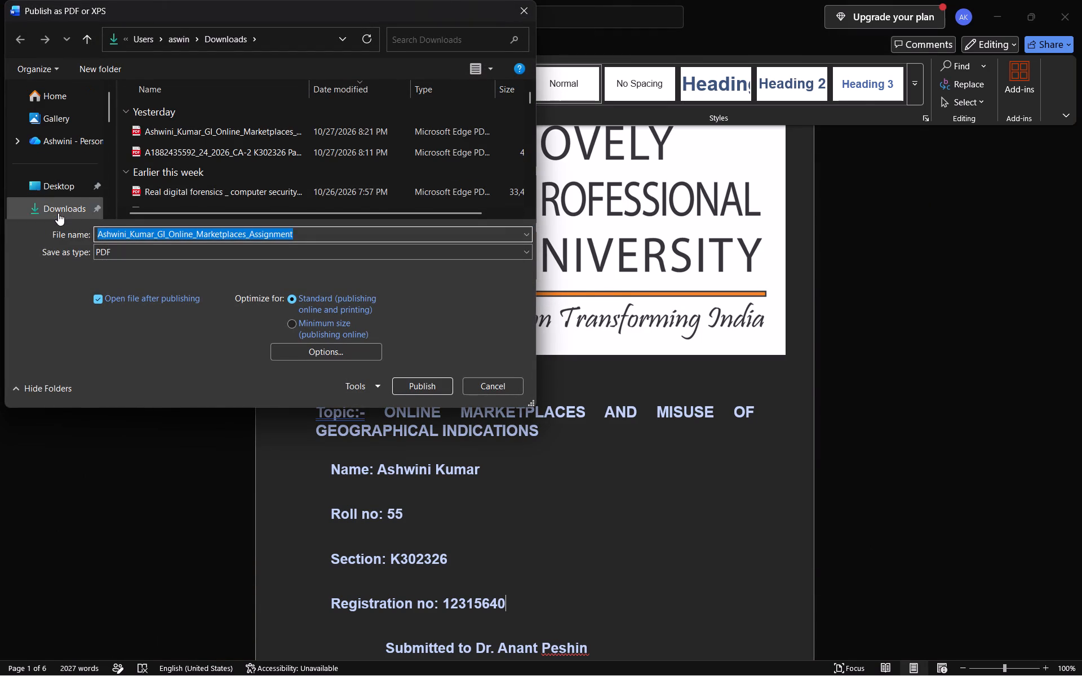
{"action": "left_click", "coordinate": [331, 256]}
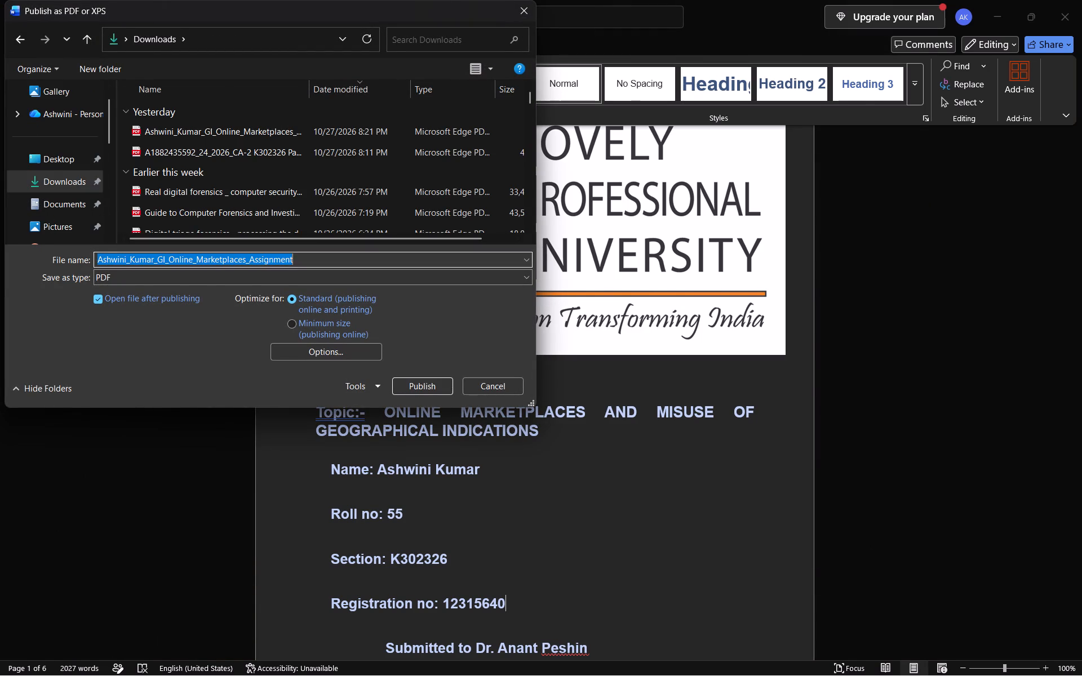
{"action": "left_click", "coordinate": [331, 256]}
{"action": "left_click", "coordinate": [414, 387]}
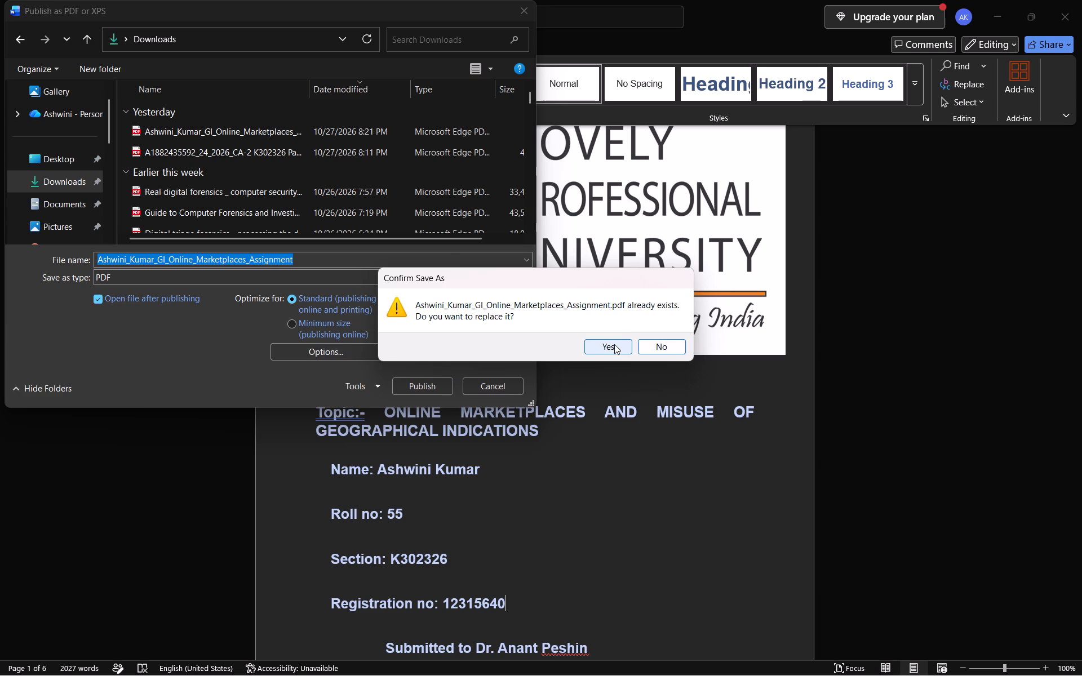
{"action": "left_click", "coordinate": [614, 344]}
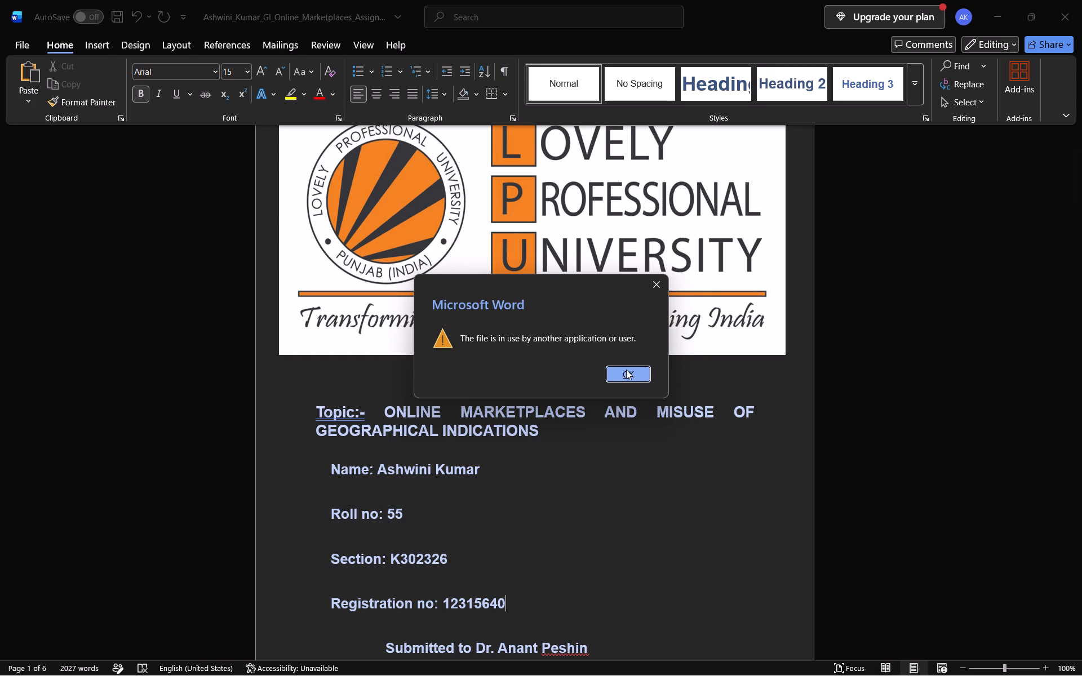
{"action": "left_click", "coordinate": [626, 370]}
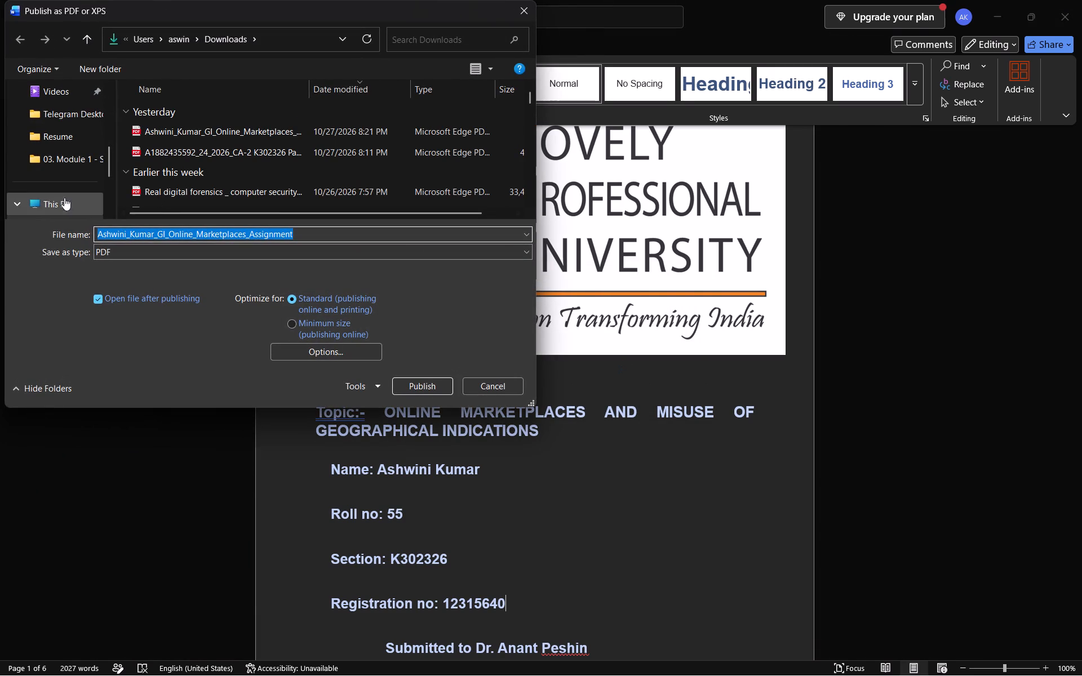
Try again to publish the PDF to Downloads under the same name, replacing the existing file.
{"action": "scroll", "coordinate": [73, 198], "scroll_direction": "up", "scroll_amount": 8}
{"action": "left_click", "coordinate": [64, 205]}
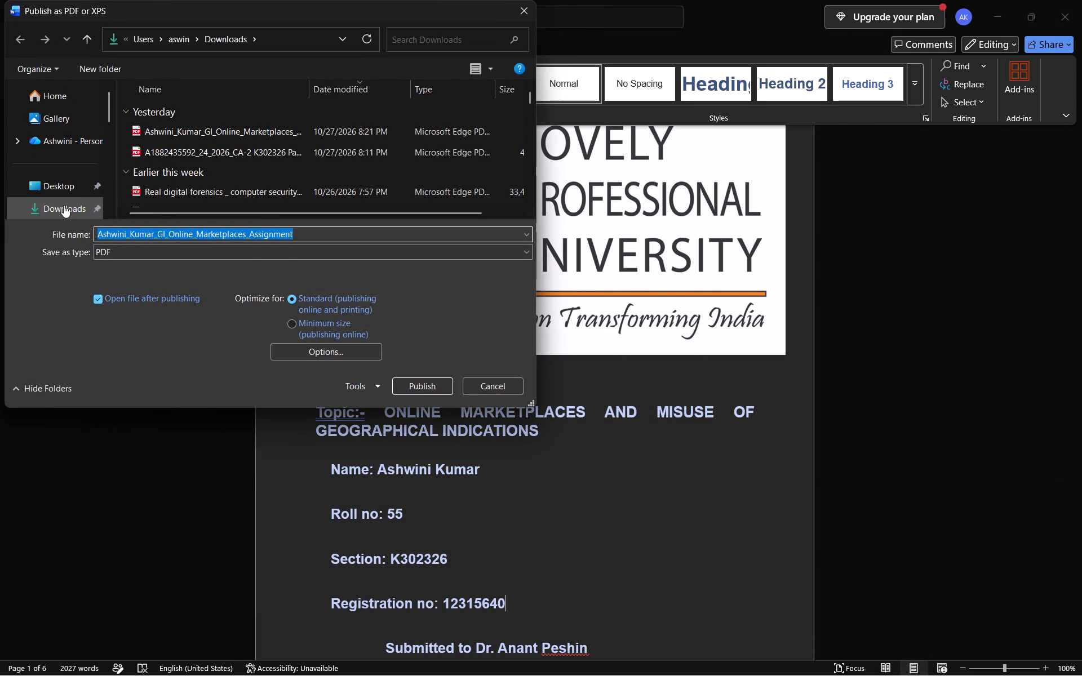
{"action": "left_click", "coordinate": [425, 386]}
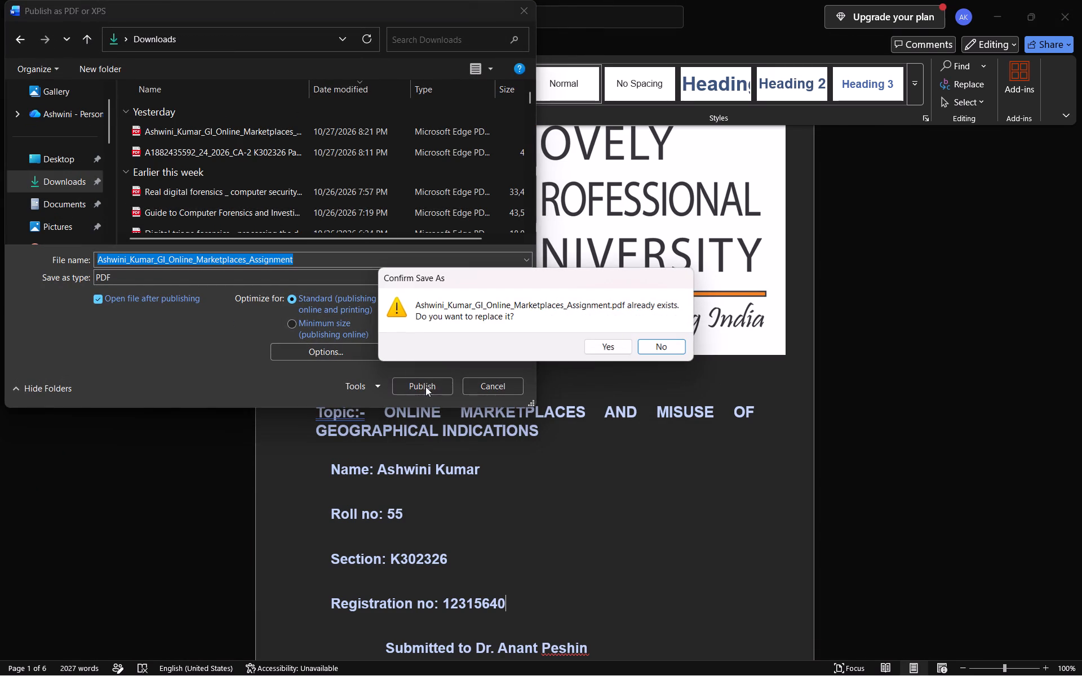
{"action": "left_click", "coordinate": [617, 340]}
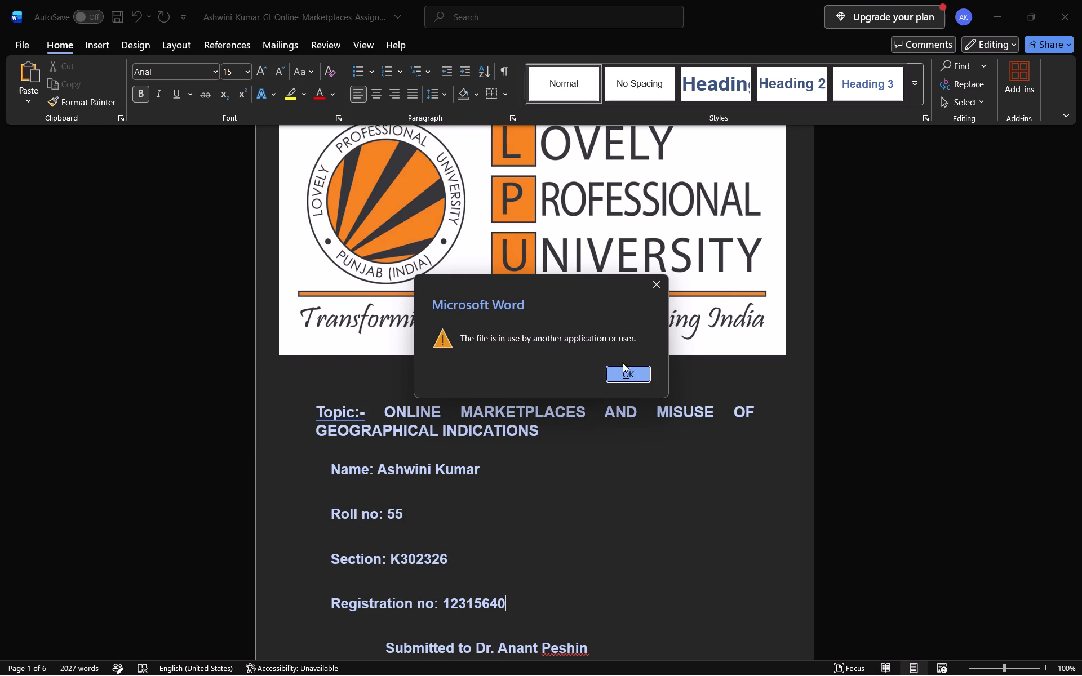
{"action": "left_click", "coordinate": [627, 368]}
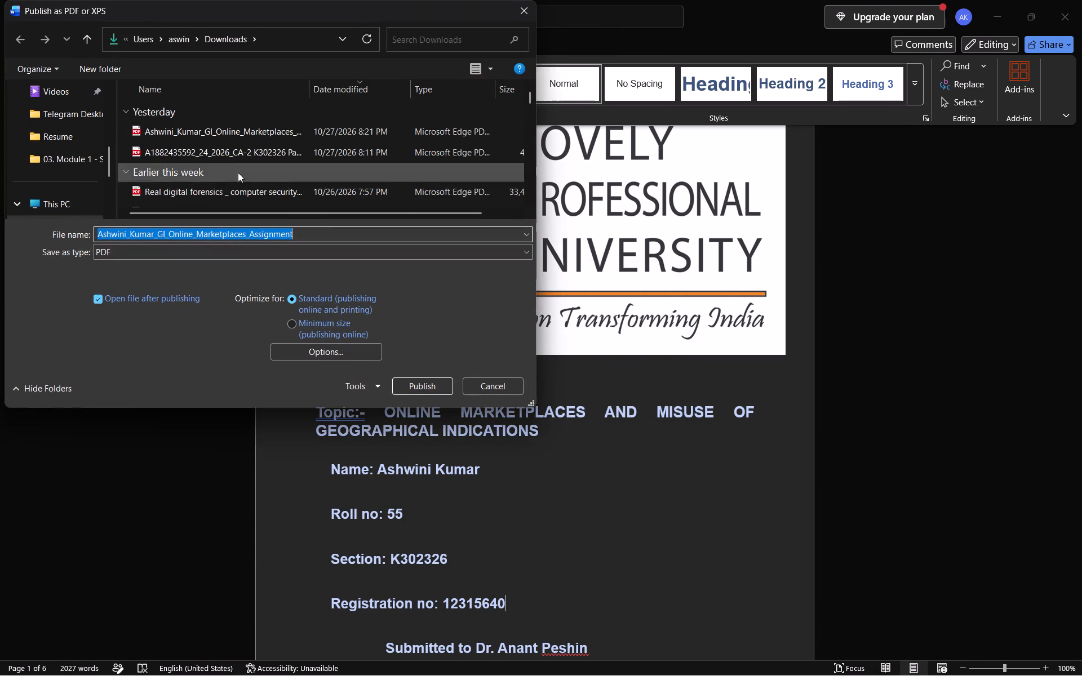
Publish the PDF to Downloads under a new file name, keeping the student name prefix and ending it with "law ca2".
{"action": "left_click", "coordinate": [317, 229]}
{"action": "left_click_drag", "start_coordinate": [304, 234], "coordinate": [163, 236]}
{"action": "key", "text": "BackSpace"}
{"action": "key", "text": "BackSpace"}
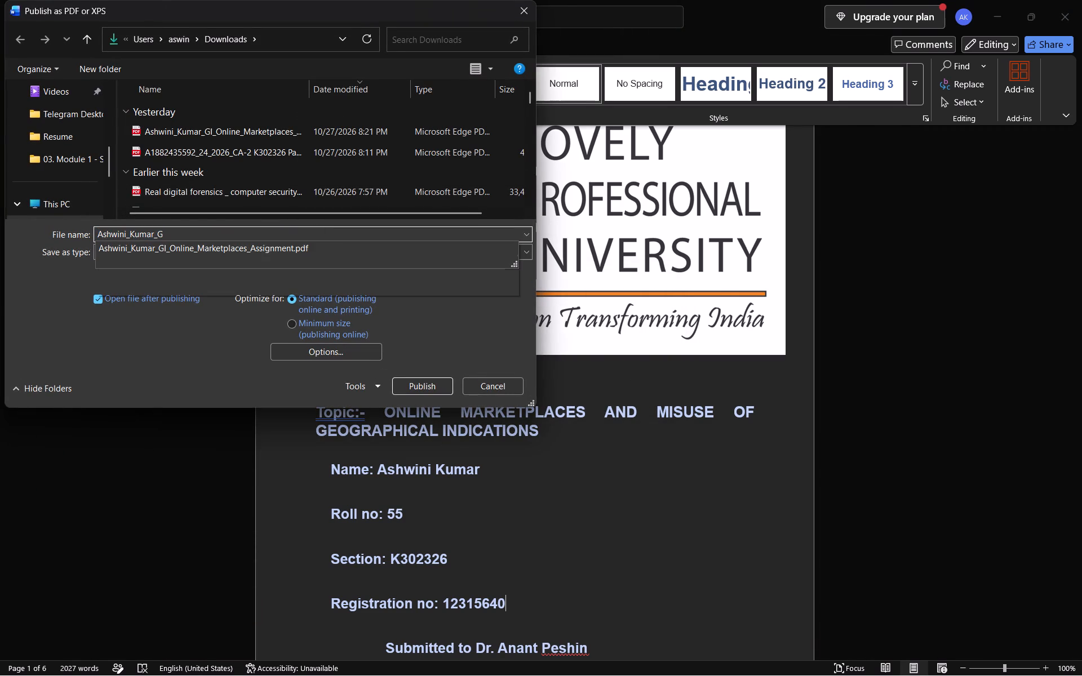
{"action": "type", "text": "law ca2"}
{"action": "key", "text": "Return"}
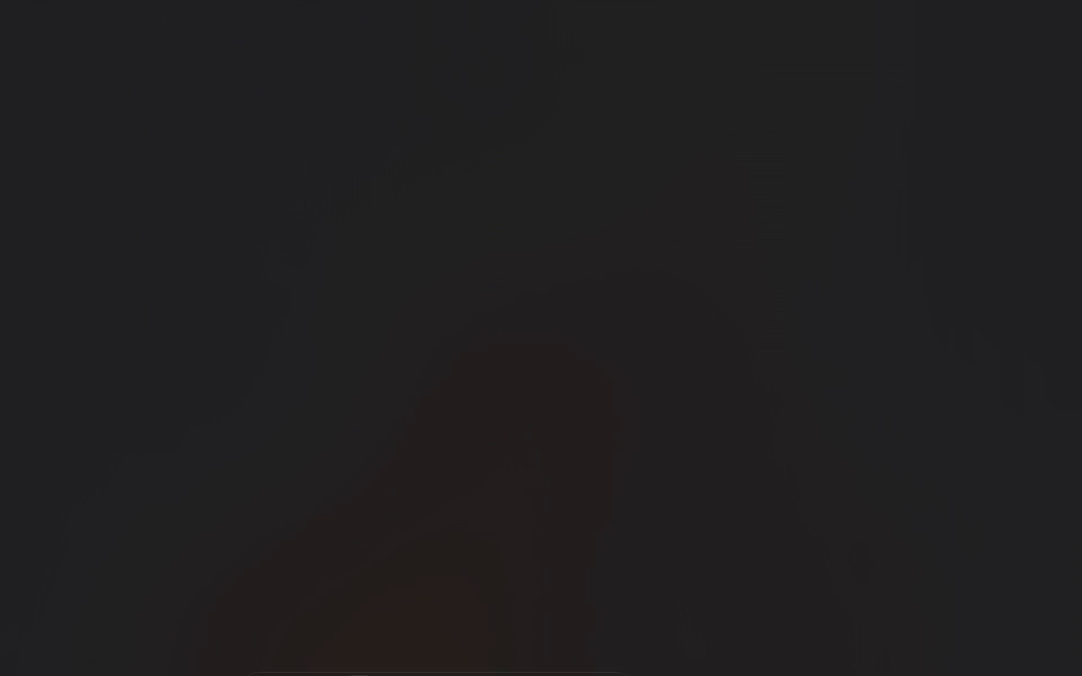
Check the cover page of the published PDF, from the university logo to the "Submitted to" line.
{"action": "scroll", "coordinate": [721, 384], "scroll_direction": "down", "scroll_amount": 2}
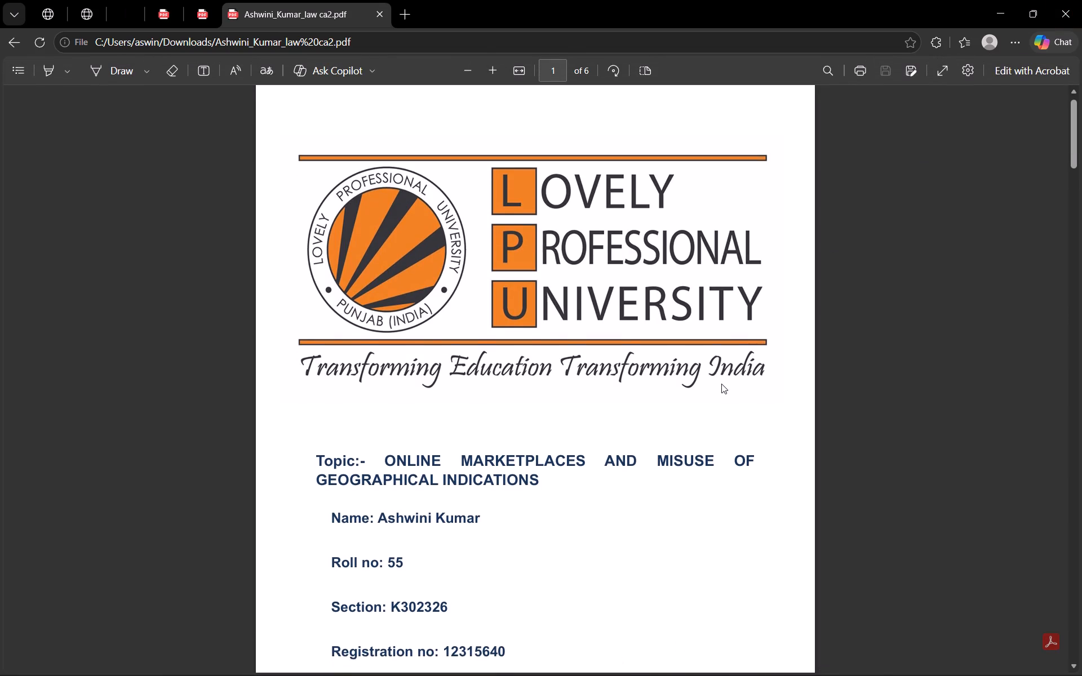
{"action": "scroll", "coordinate": [721, 384], "scroll_direction": "down", "scroll_amount": 2}
{"action": "scroll", "coordinate": [721, 384], "scroll_direction": "up", "scroll_amount": 2}
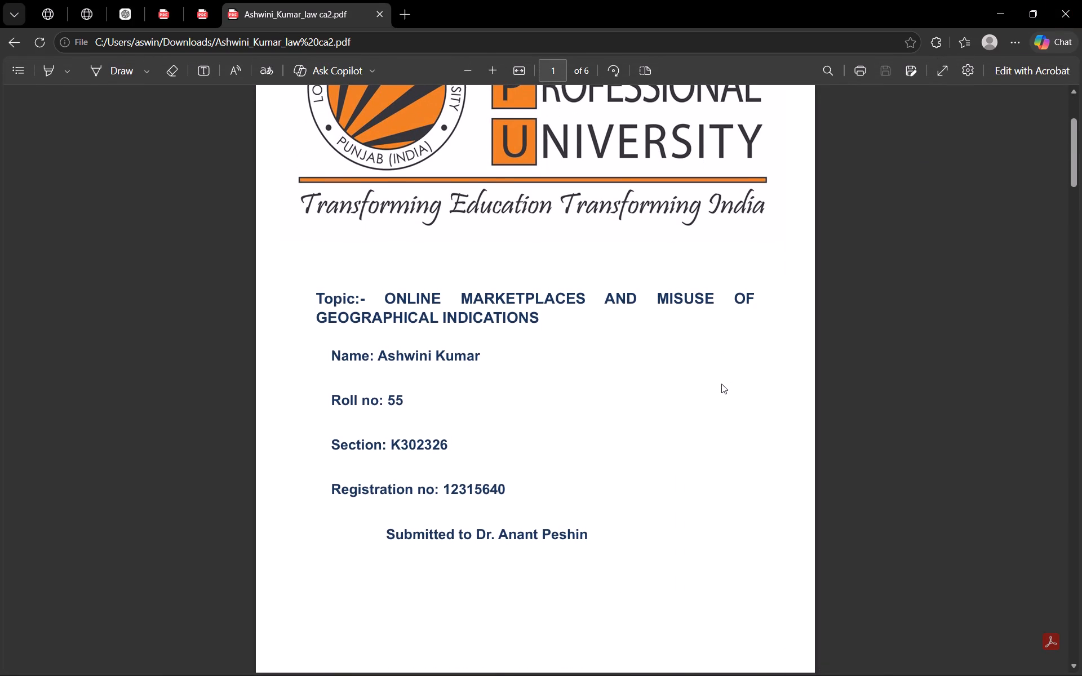
{"action": "scroll", "coordinate": [721, 384], "scroll_direction": "up", "scroll_amount": 1}
{"action": "scroll", "coordinate": [721, 384], "scroll_direction": "down", "scroll_amount": 4}
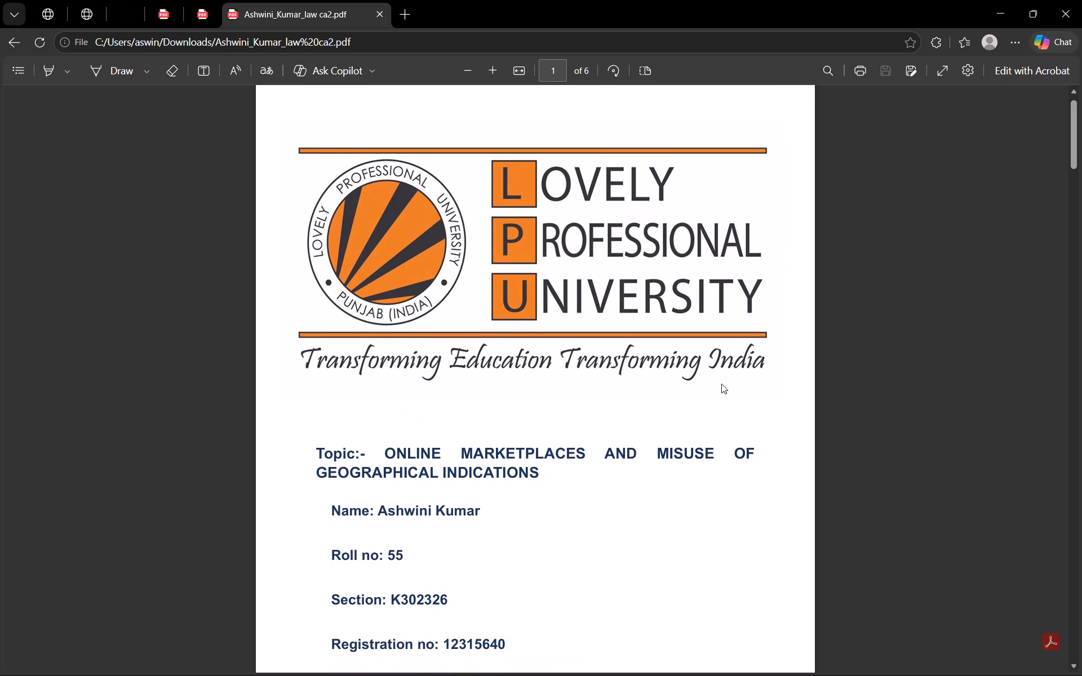
Finish viewing the published PDF's cover page and close its Edge window.
{"action": "scroll", "coordinate": [721, 384], "scroll_direction": "down", "scroll_amount": 4}
{"action": "left_click", "coordinate": [1081, 0]}
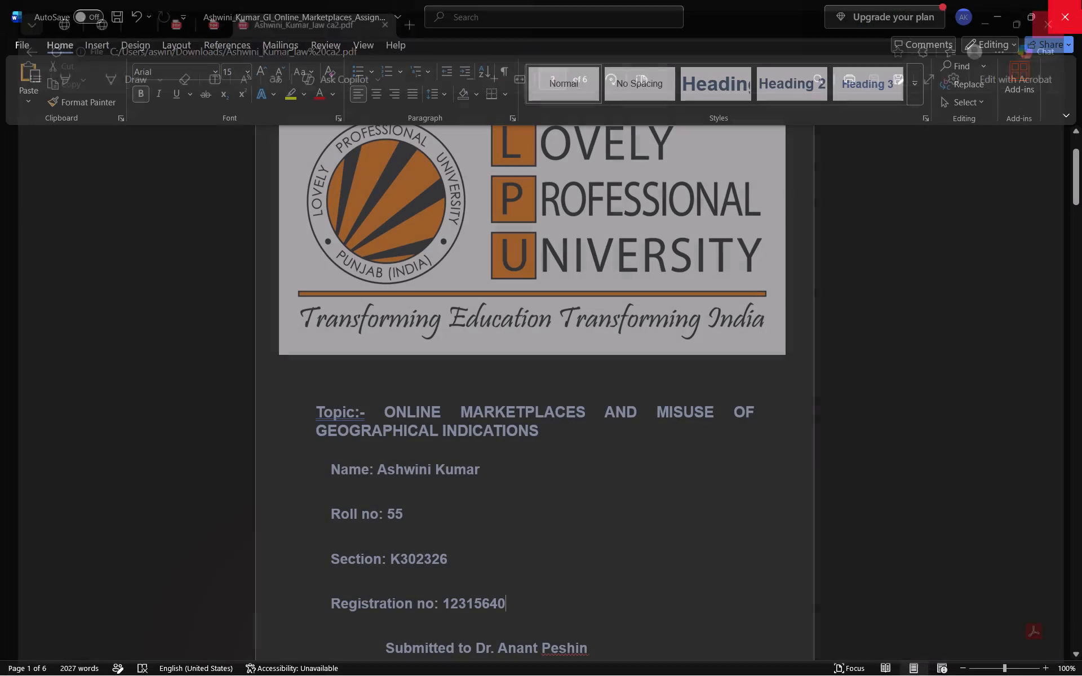
Close the assignment document, saving its changes to the Downloads folder as a Word Document under the suggested name.
{"action": "left_click", "coordinate": [1081, 0]}
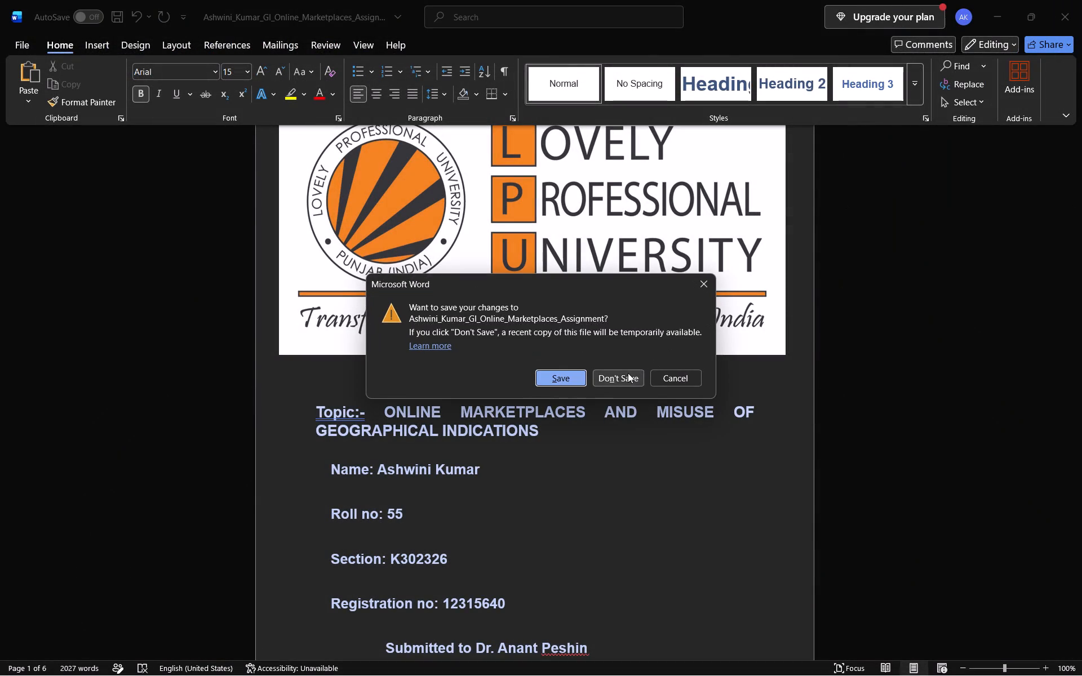
{"action": "left_click", "coordinate": [564, 375]}
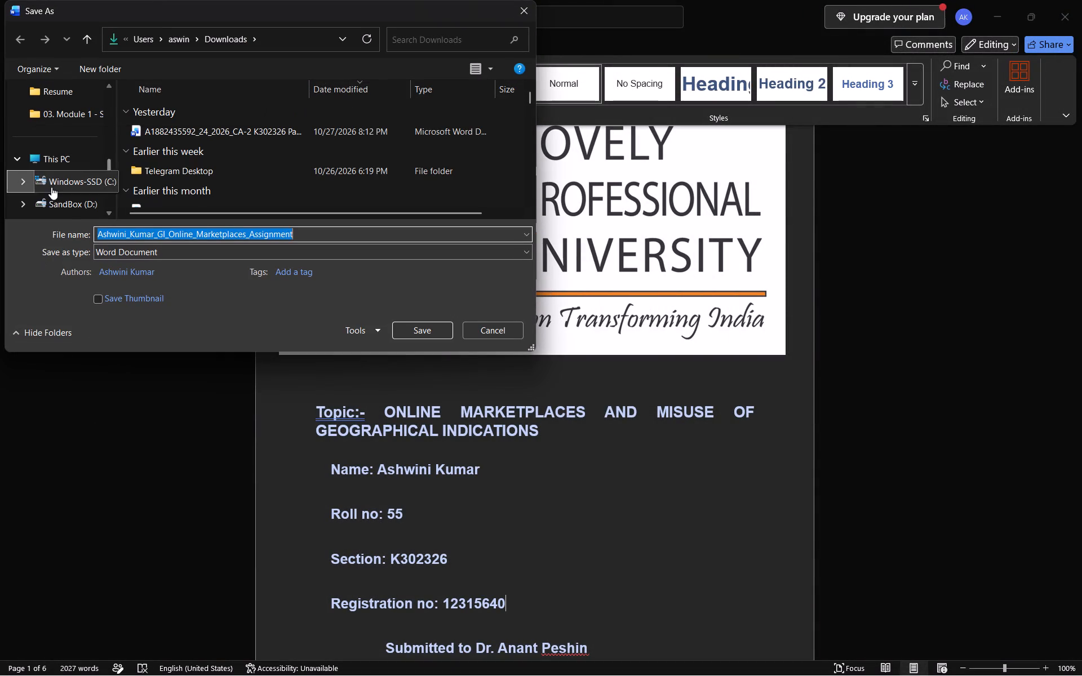
{"action": "scroll", "coordinate": [51, 187], "scroll_direction": "up", "scroll_amount": 5}
{"action": "left_click", "coordinate": [72, 214]}
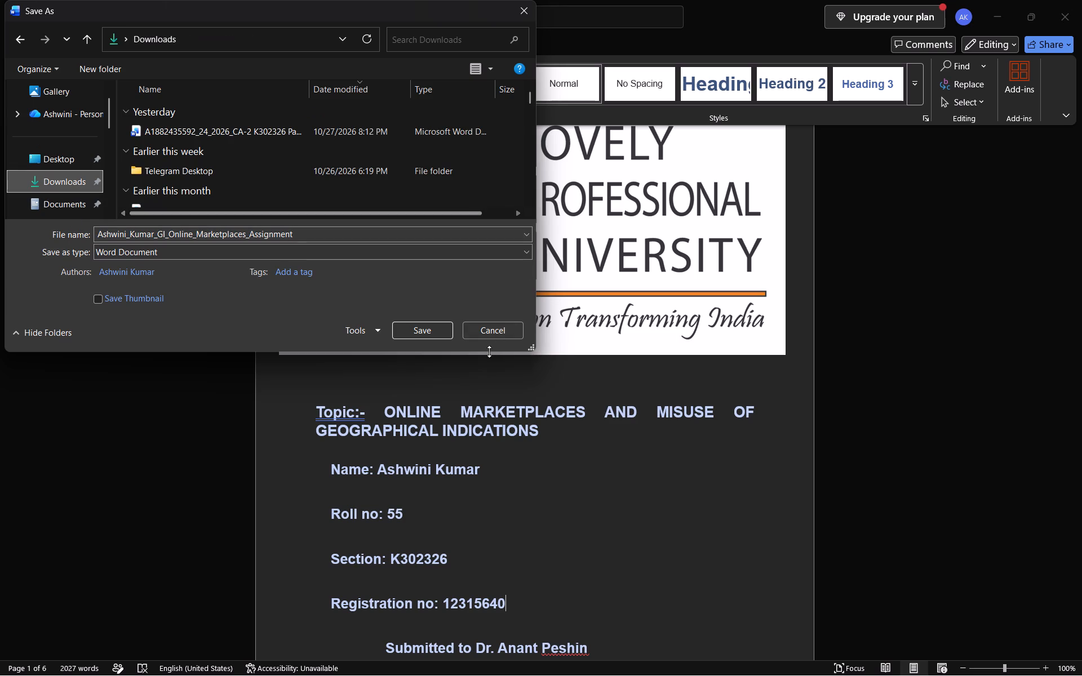
{"action": "left_click", "coordinate": [416, 336]}
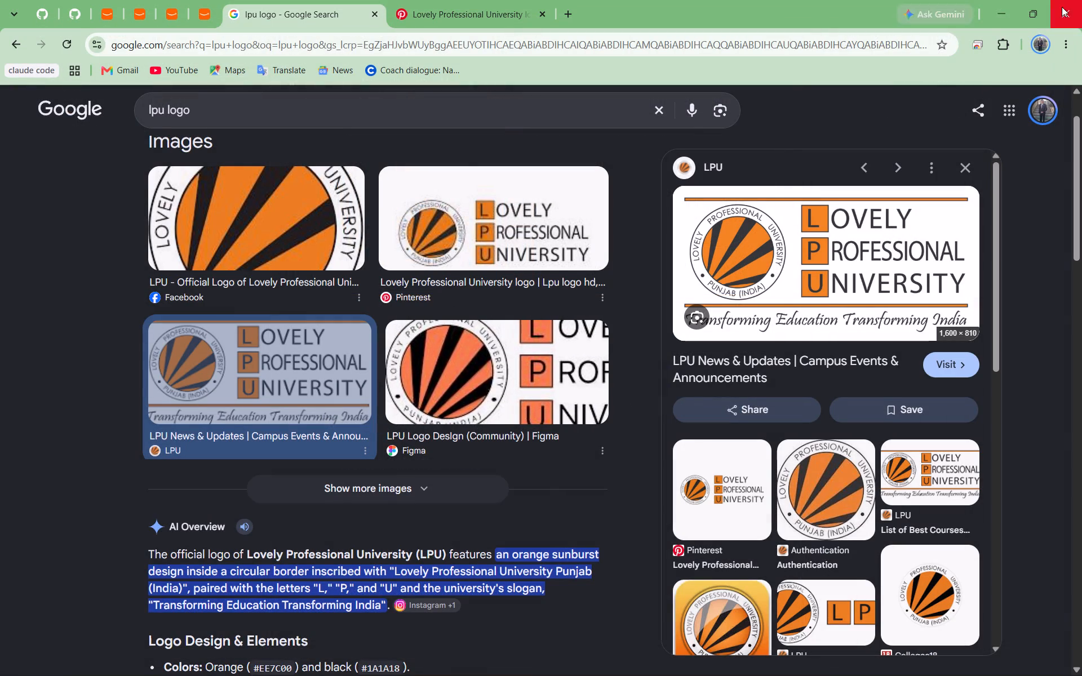
Close the logo search window and delete yesterday's PDF ending in "GI_Online_Marketplaces_Assignment" from the Downloads folder.
{"action": "left_click", "coordinate": [1081, 0]}
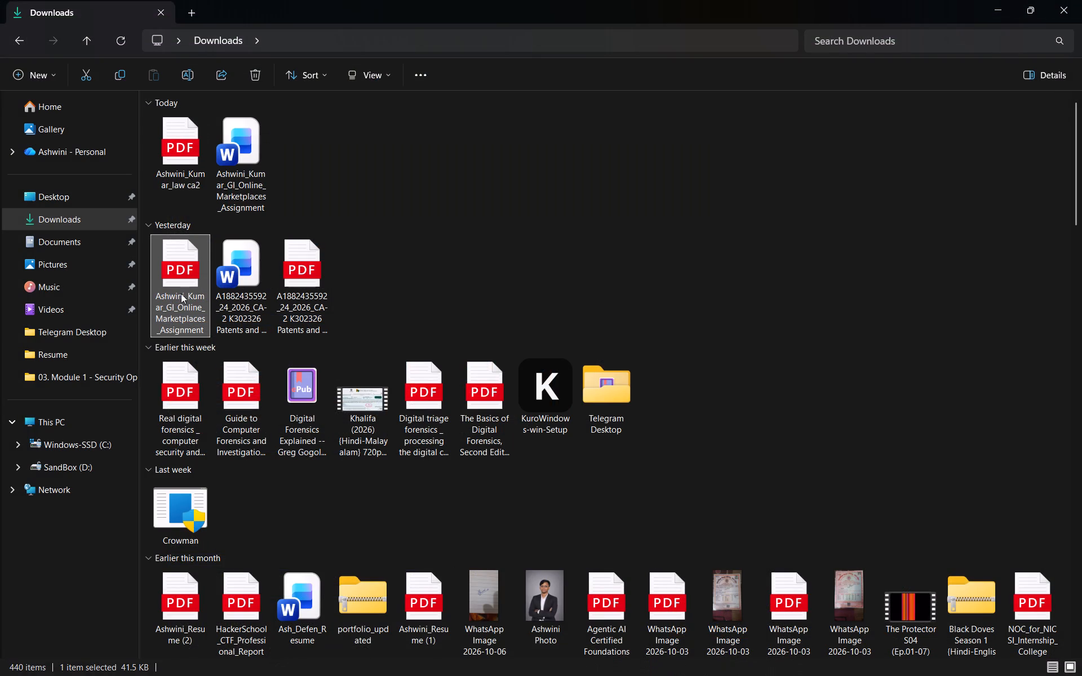
{"action": "key", "text": "Delete"}
{"action": "left_click", "coordinate": [178, 163]}
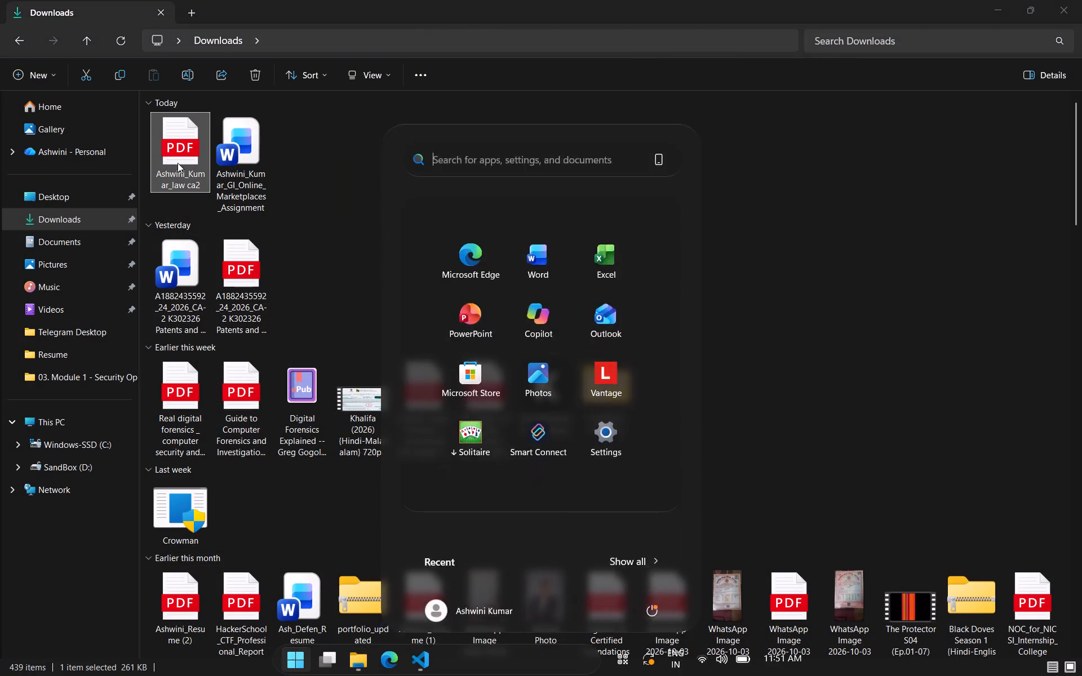
Switch to Chrome with the first profile, search for "whats" and open WhatsApp Web.
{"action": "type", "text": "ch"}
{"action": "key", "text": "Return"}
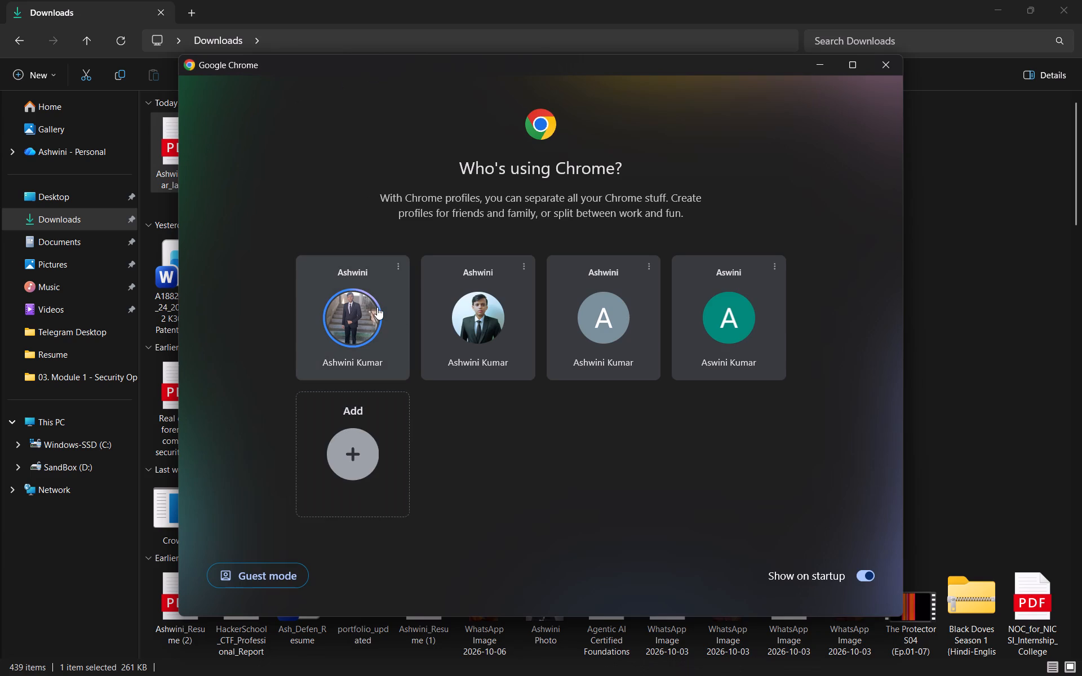
{"action": "left_click", "coordinate": [377, 307]}
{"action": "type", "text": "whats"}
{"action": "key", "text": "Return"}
{"action": "left_click", "coordinate": [176, 277]}
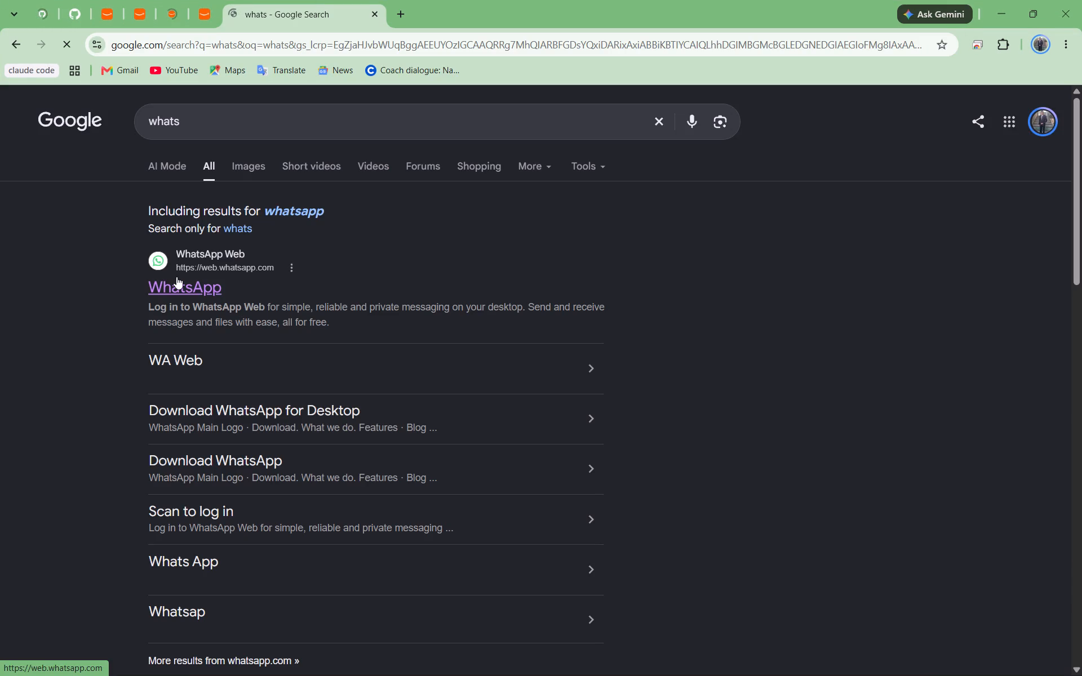